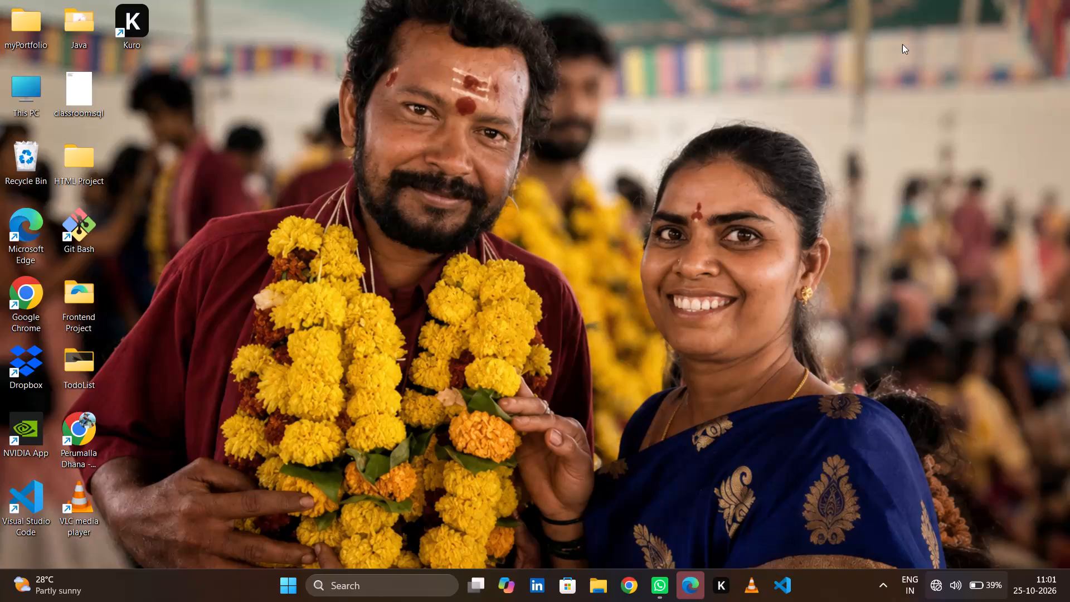
# Show the available Wi-Fi networks, select the secured network Madhu, and return to the desktop.
pyautogui.click(965, 600)
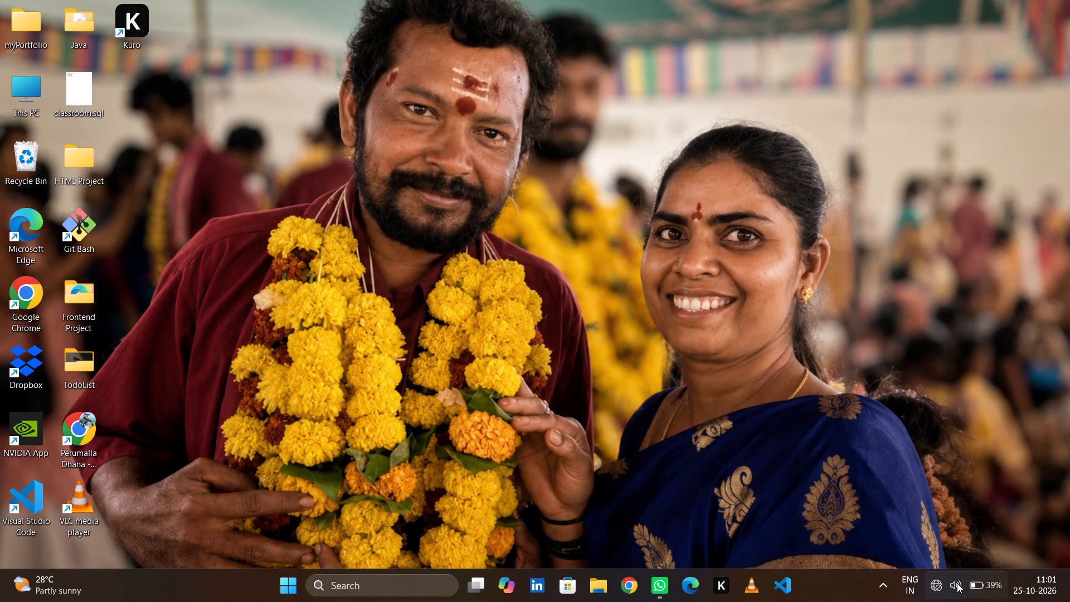
pyautogui.click(957, 583)
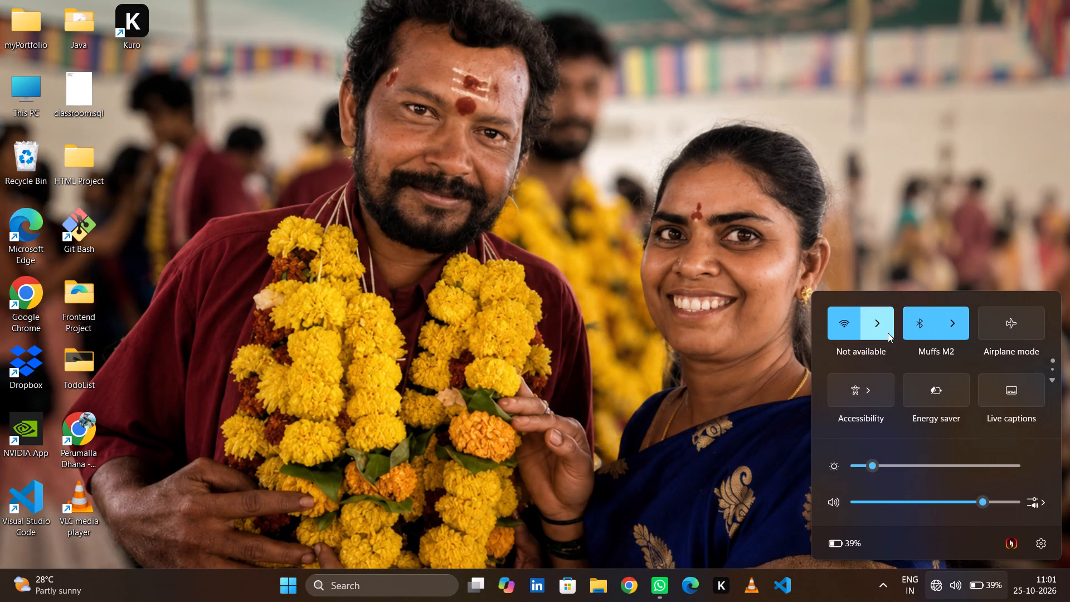
pyautogui.click(888, 333)
pyautogui.click(898, 334)
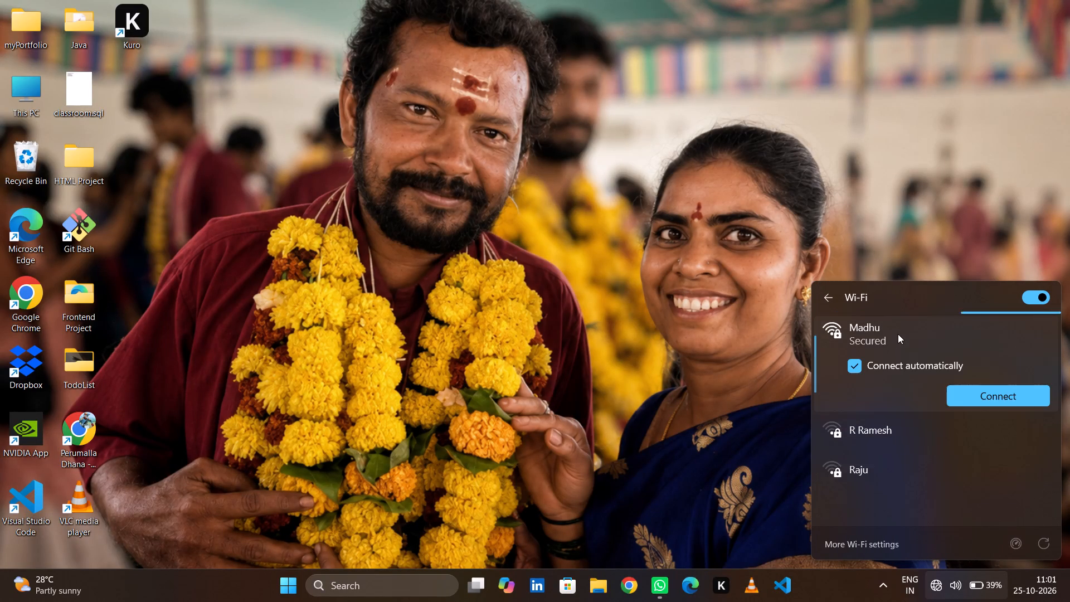
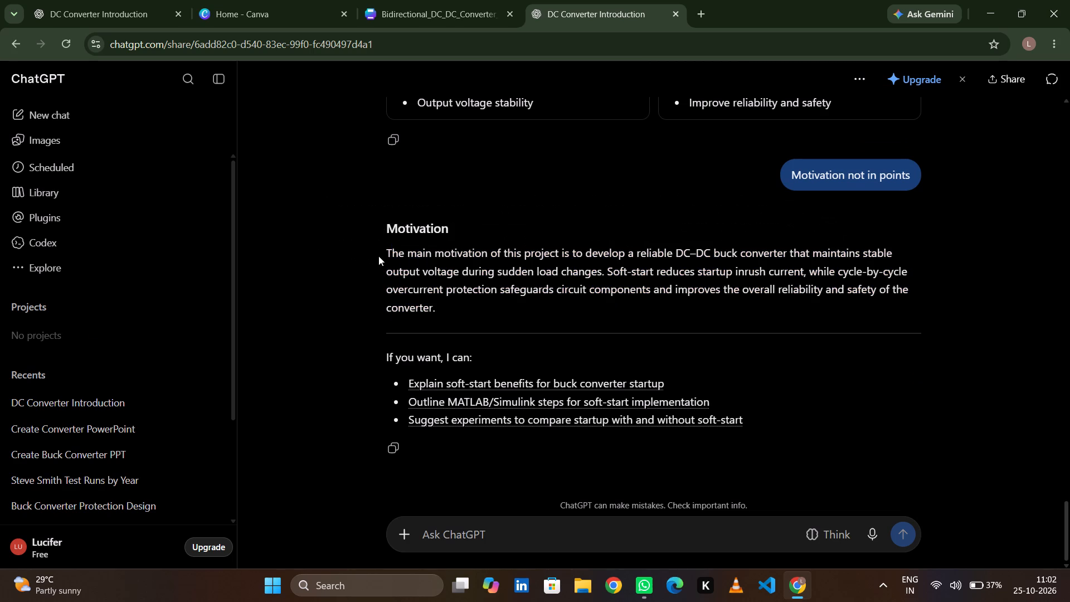
pyautogui.moveTo(386, 251); pyautogui.dragTo(416, 273)
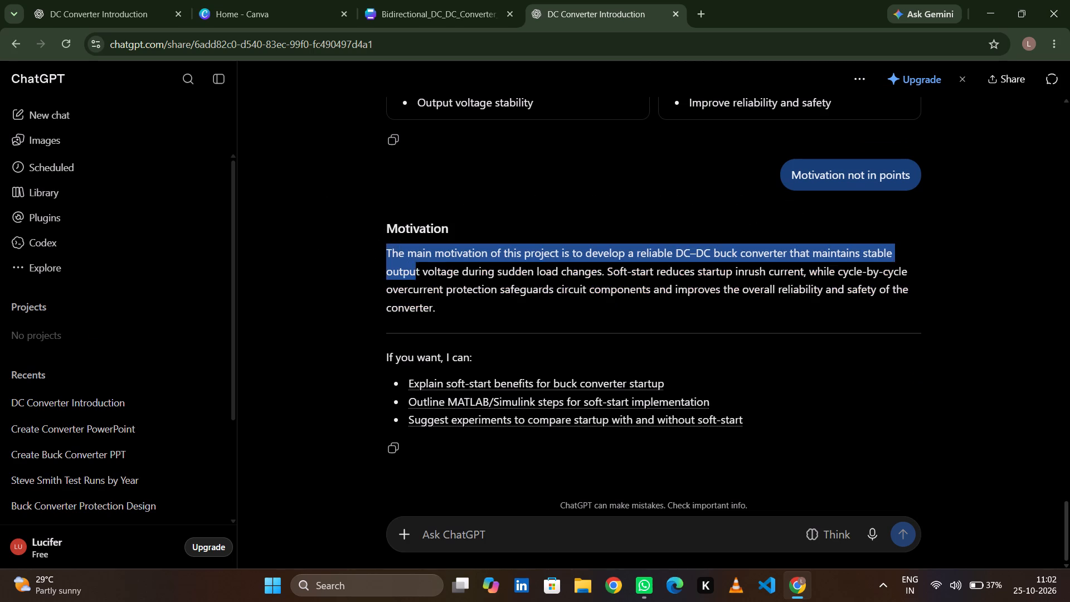
pyautogui.moveTo(416, 273); pyautogui.dragTo(445, 307)
pyautogui.hotkey('ctrl', 'c')
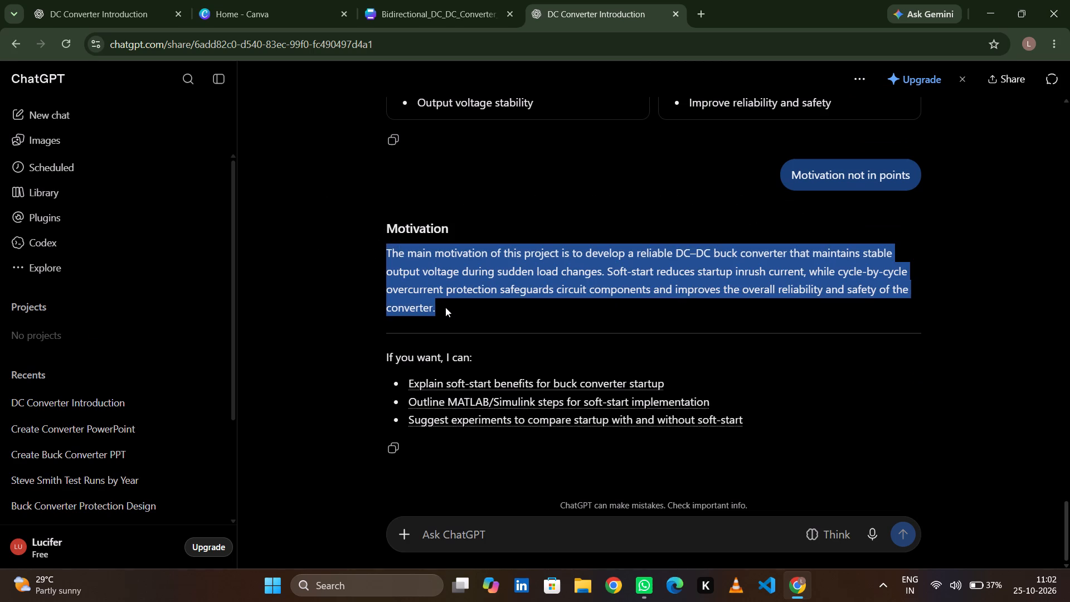
# In the Canva project review design, shift the whole Focus Area and Purpose table on the Motivation page down, clear of the introductory sentence.
pyautogui.click(436, 0)
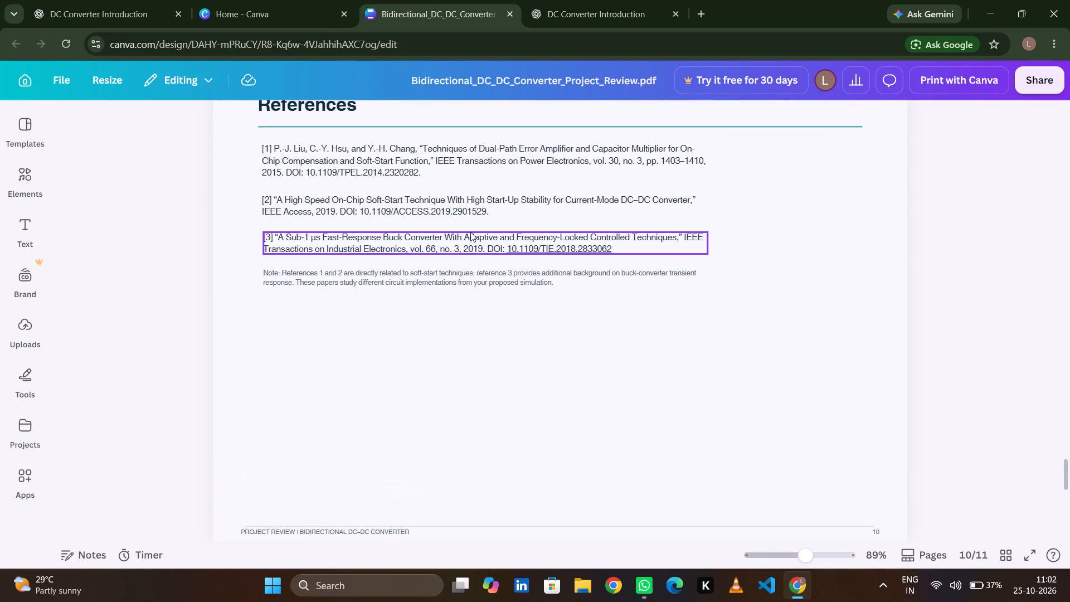
pyautogui.scroll(6, 470, 232)
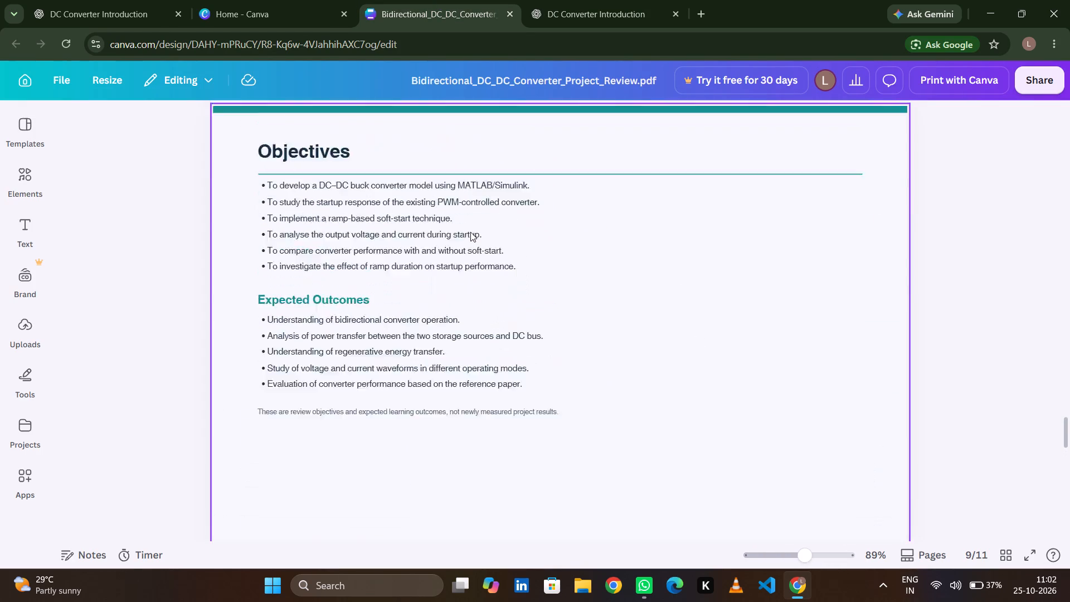
pyautogui.scroll(3, 470, 232)
pyautogui.scroll(-1, 470, 232)
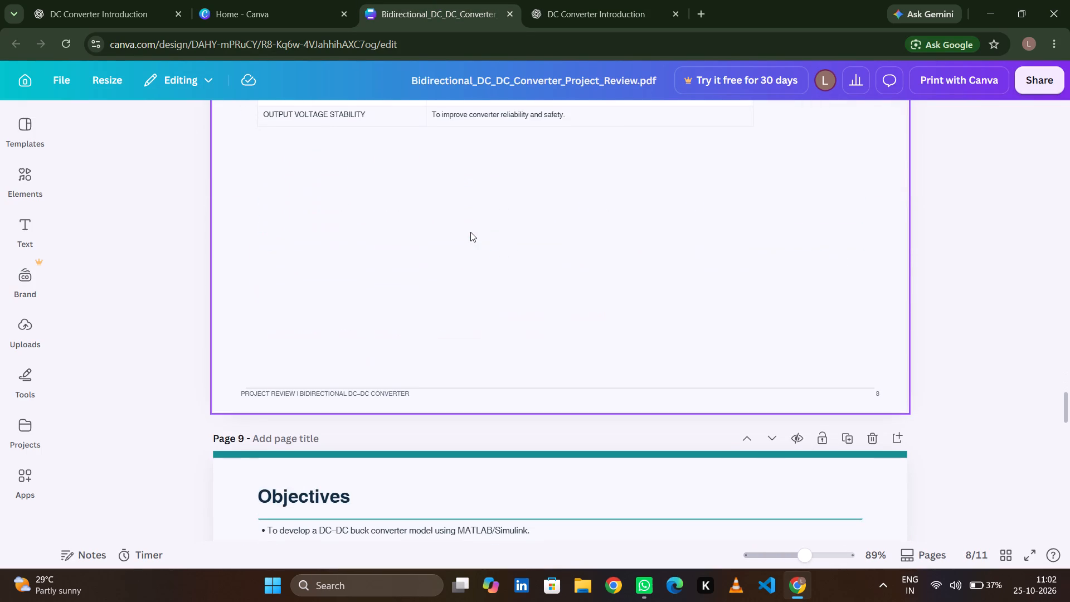
pyautogui.scroll(-6, 470, 232)
pyautogui.scroll(3, 470, 232)
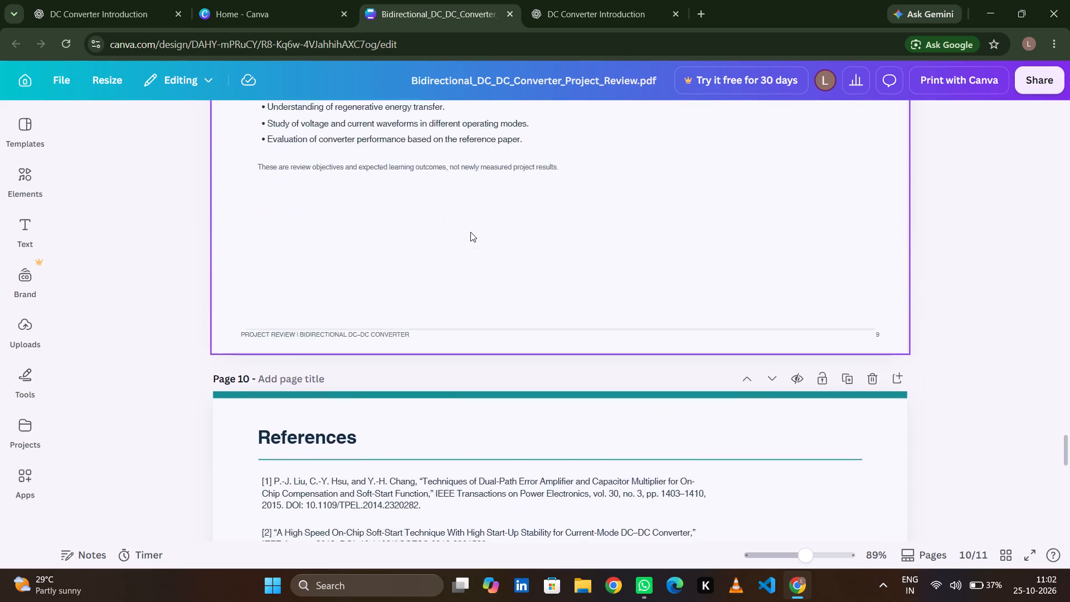
pyautogui.scroll(3, 470, 232)
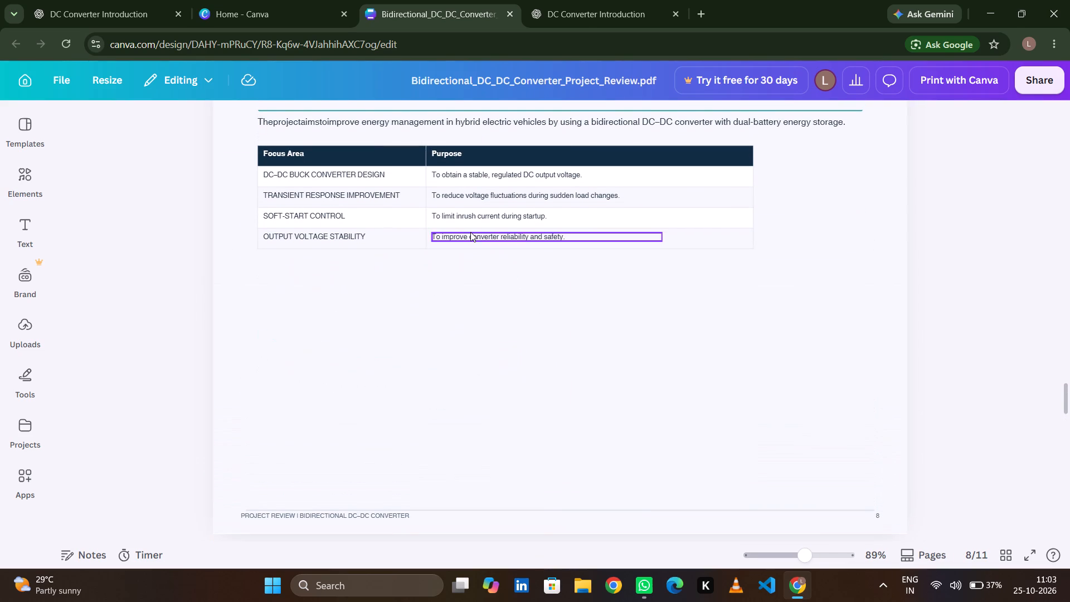
pyautogui.scroll(1, 470, 232)
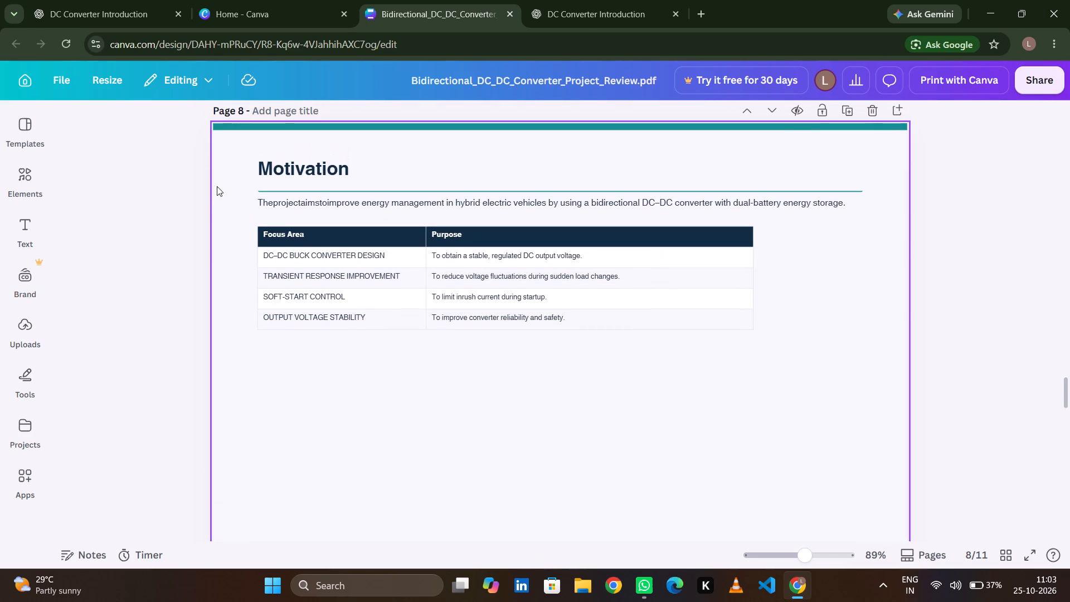
pyautogui.click(194, 196)
pyautogui.moveTo(251, 214); pyautogui.dragTo(763, 364)
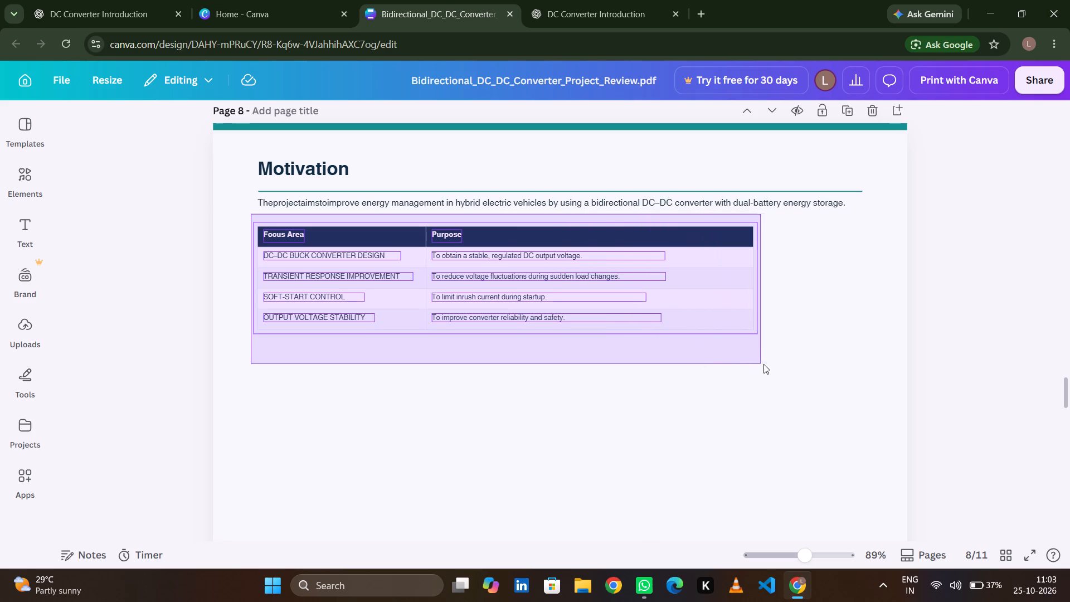
pyautogui.moveTo(763, 364); pyautogui.dragTo(776, 365)
pyautogui.press('Down')
pyautogui.press('Down')
pyautogui.press('Down')
pyautogui.press('Down')
pyautogui.press('Down')
pyautogui.press('Down')
pyautogui.press('Down')
pyautogui.press('Down')
pyautogui.press('Down')
pyautogui.press('Down')
pyautogui.press('Down')
pyautogui.press('Down')
pyautogui.press('Down')
pyautogui.press('Down')
pyautogui.press('Down')
pyautogui.press('Down')
pyautogui.press('Down')
pyautogui.press('Down')
pyautogui.press('Down')
pyautogui.press('Down')
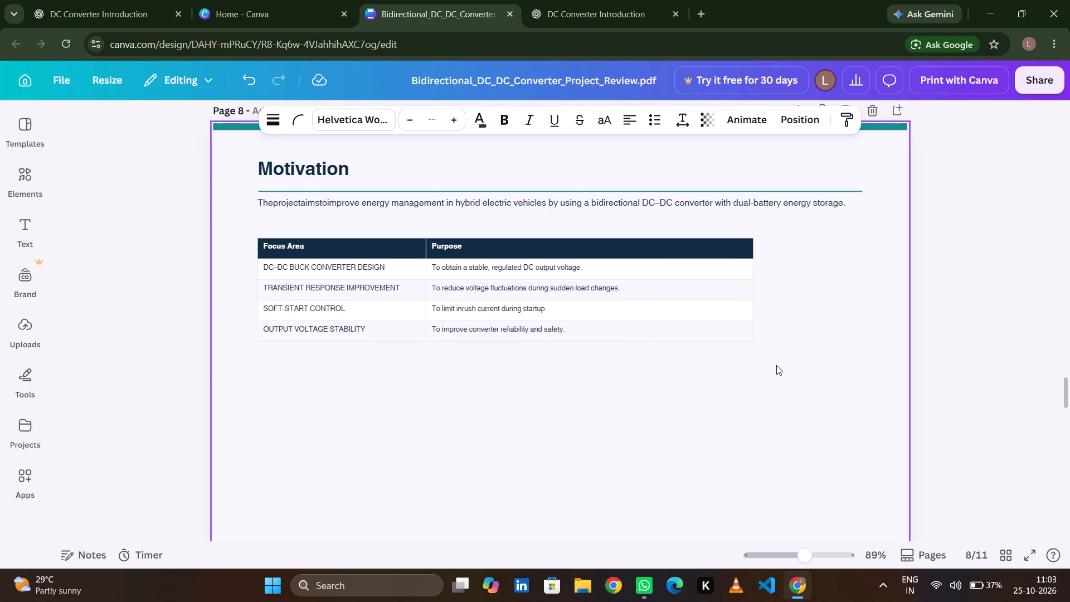
pyautogui.press('Right')
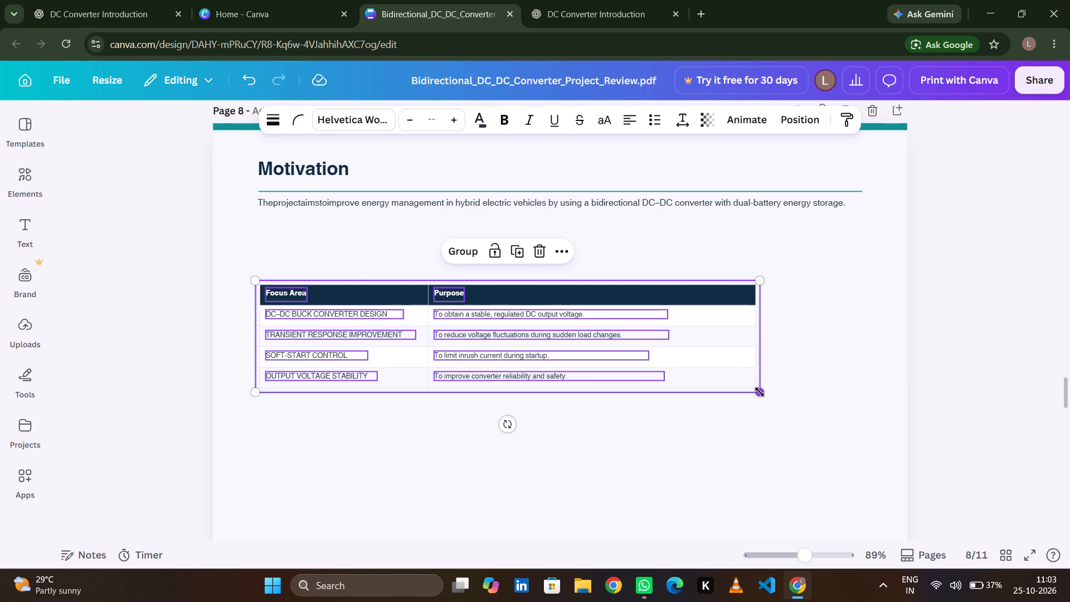
# Enlarge the Motivation table proportionally until its width roughly matches the line under the heading.
pyautogui.moveTo(760, 392); pyautogui.dragTo(852, 552)
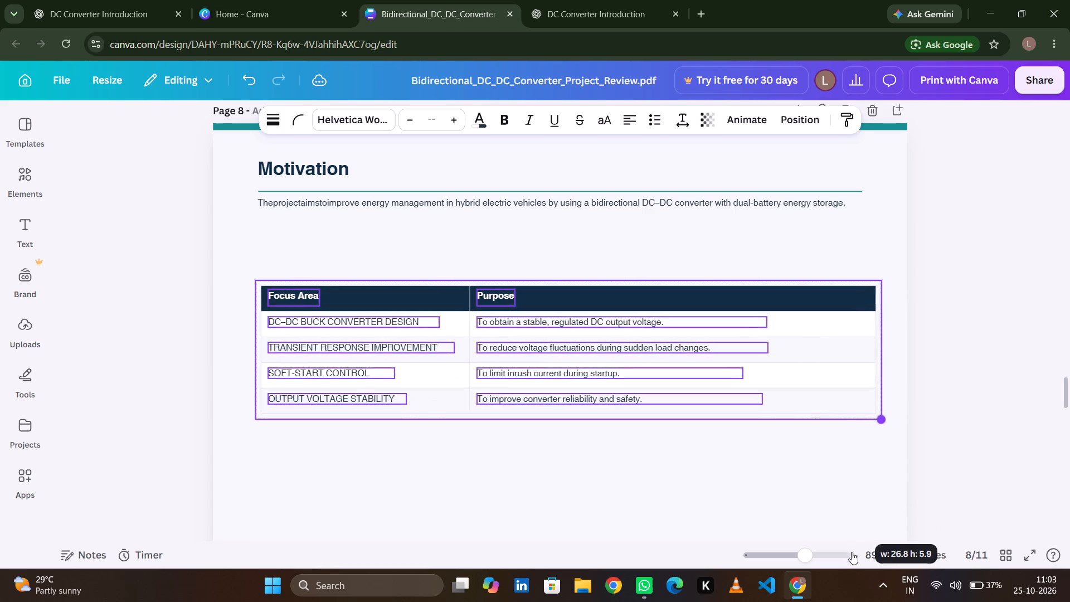
pyautogui.moveTo(852, 552); pyautogui.dragTo(826, 601)
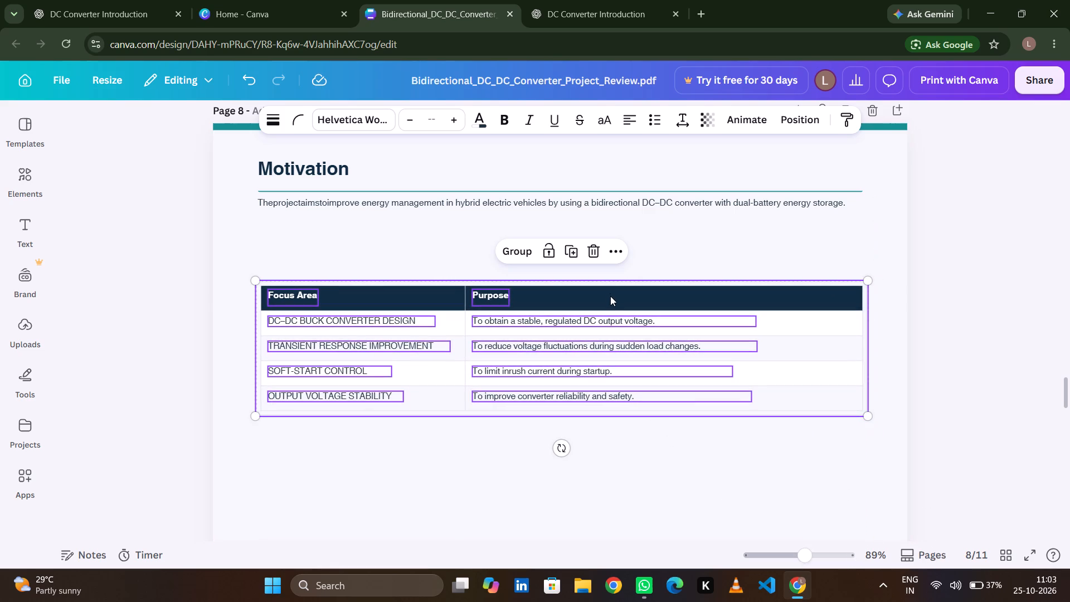
pyautogui.click(940, 297)
# Replace the introductory sentence under the Motivation heading with the copied motivation paragraph.
pyautogui.doubleClick(404, 205)
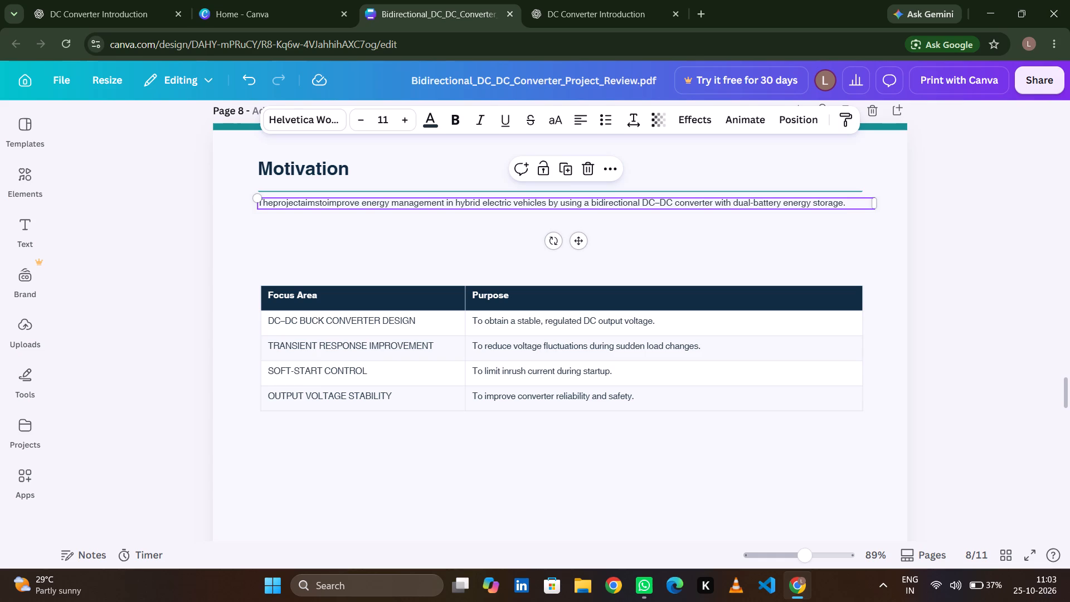
pyautogui.hotkey('ctrl', 'v')
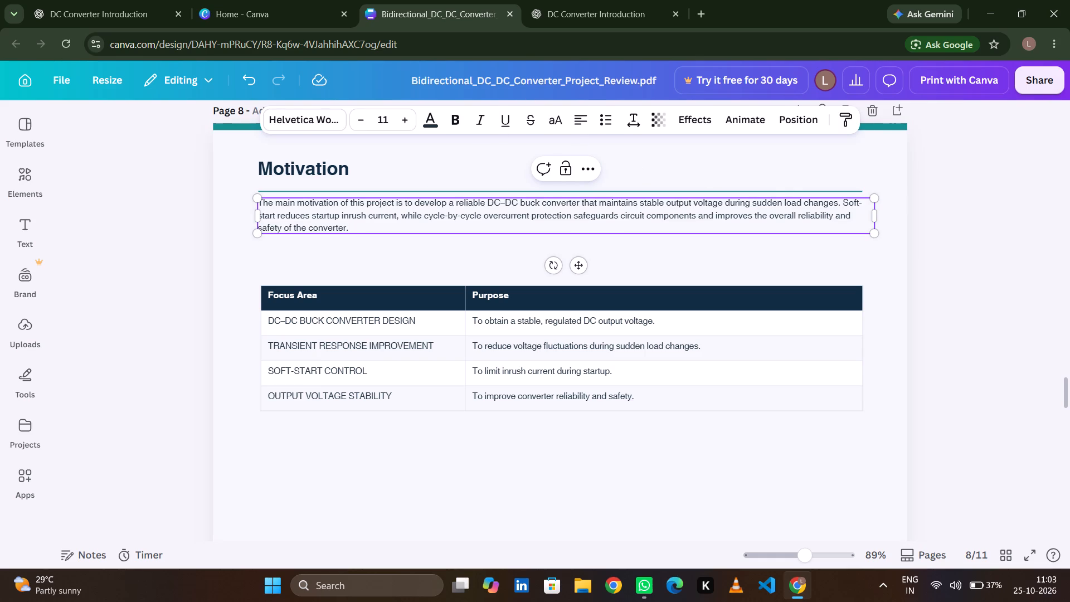
pyautogui.click(979, 207)
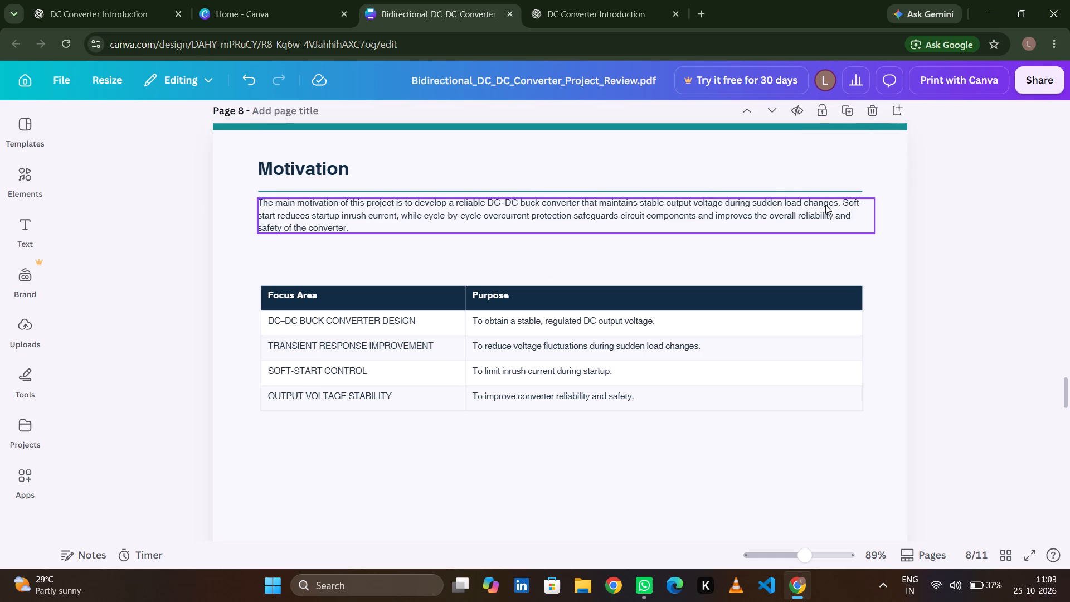
# Narrow the motivation paragraph's text box slightly so it ends within the line under the heading.
pyautogui.click(873, 211)
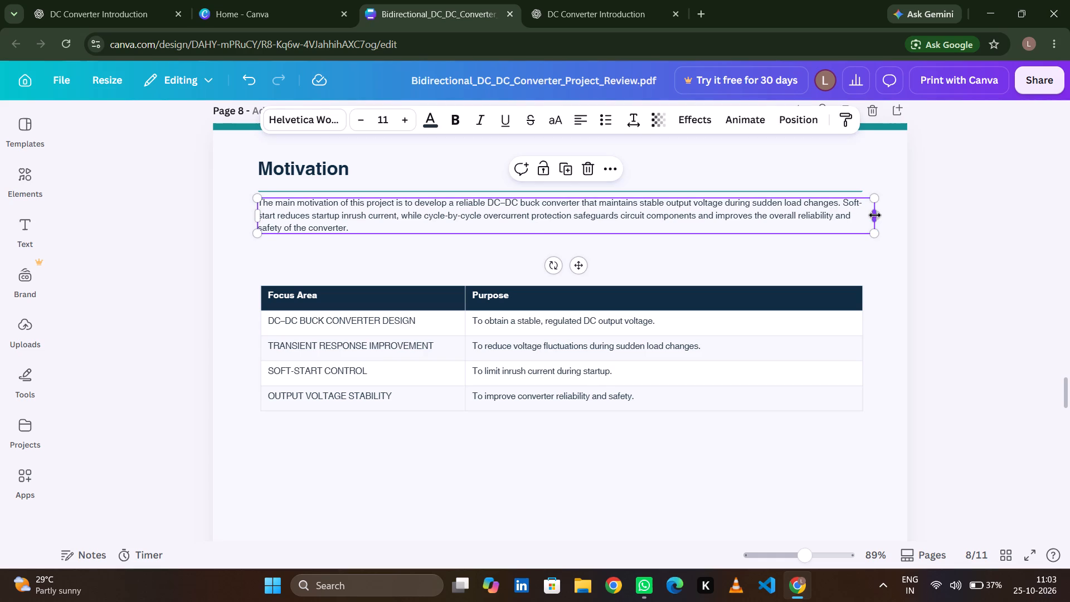
pyautogui.moveTo(875, 215); pyautogui.dragTo(858, 213)
pyautogui.click(964, 203)
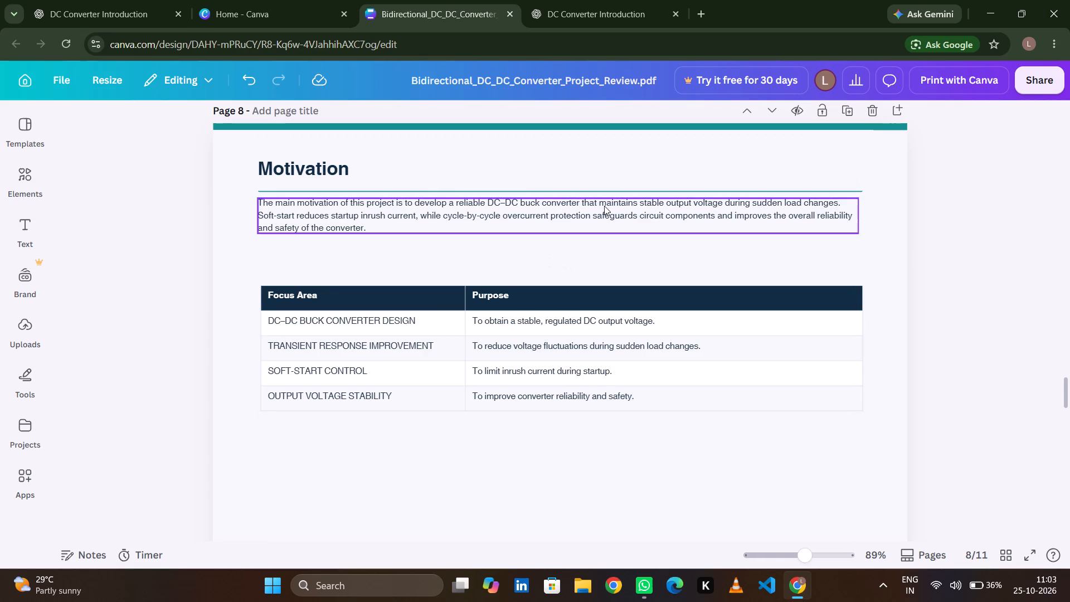
# Move the motivation paragraph slightly down from the heading line and centre it horizontally on the page.
pyautogui.moveTo(489, 208); pyautogui.dragTo(489, 215)
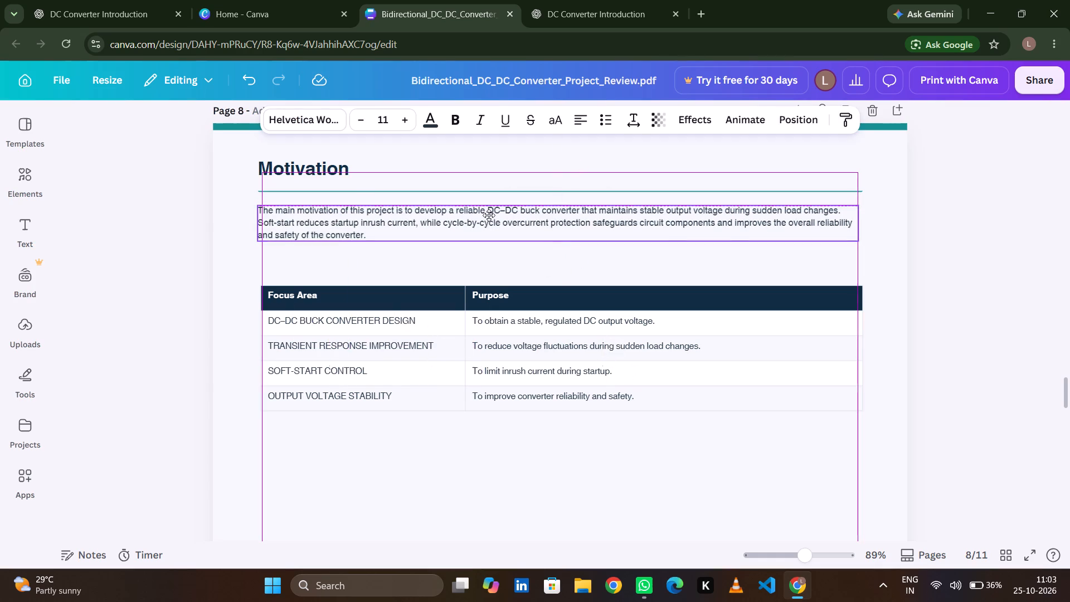
pyautogui.moveTo(489, 215); pyautogui.dragTo(489, 224)
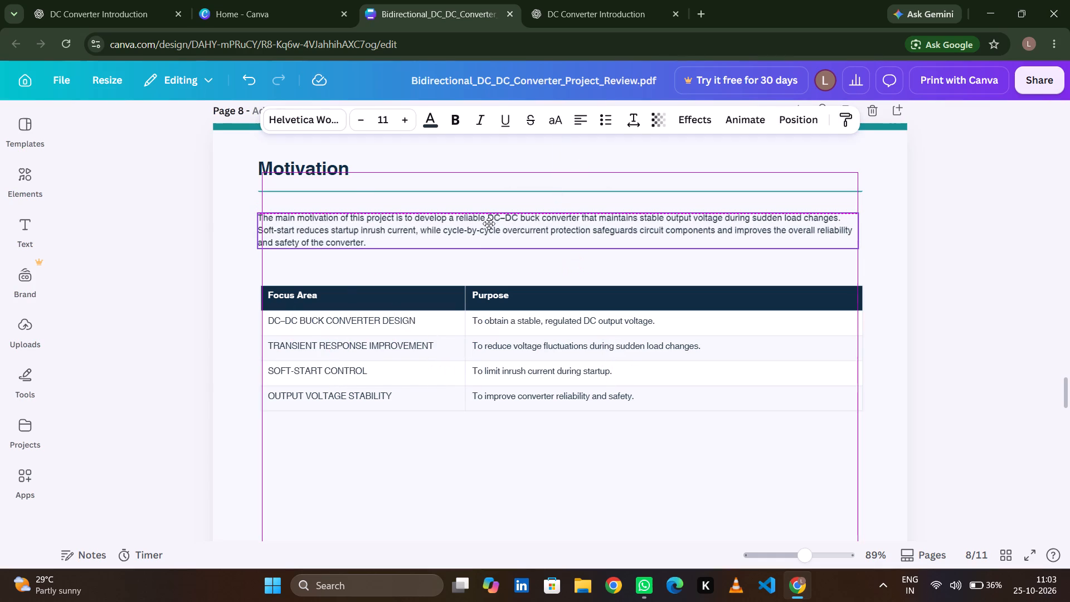
pyautogui.moveTo(489, 224); pyautogui.dragTo(489, 219)
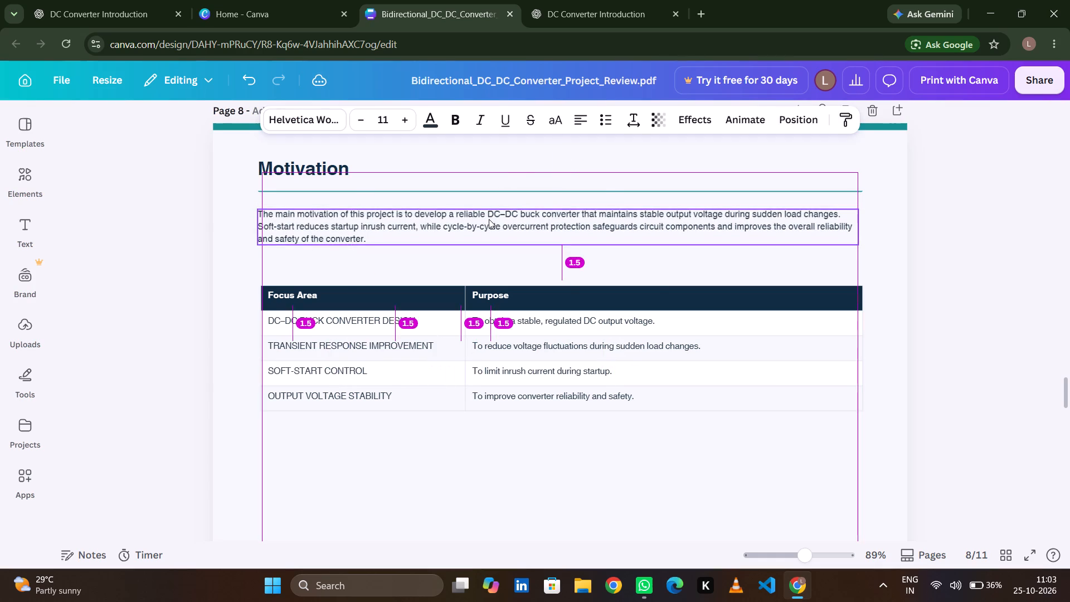
pyautogui.click(946, 293)
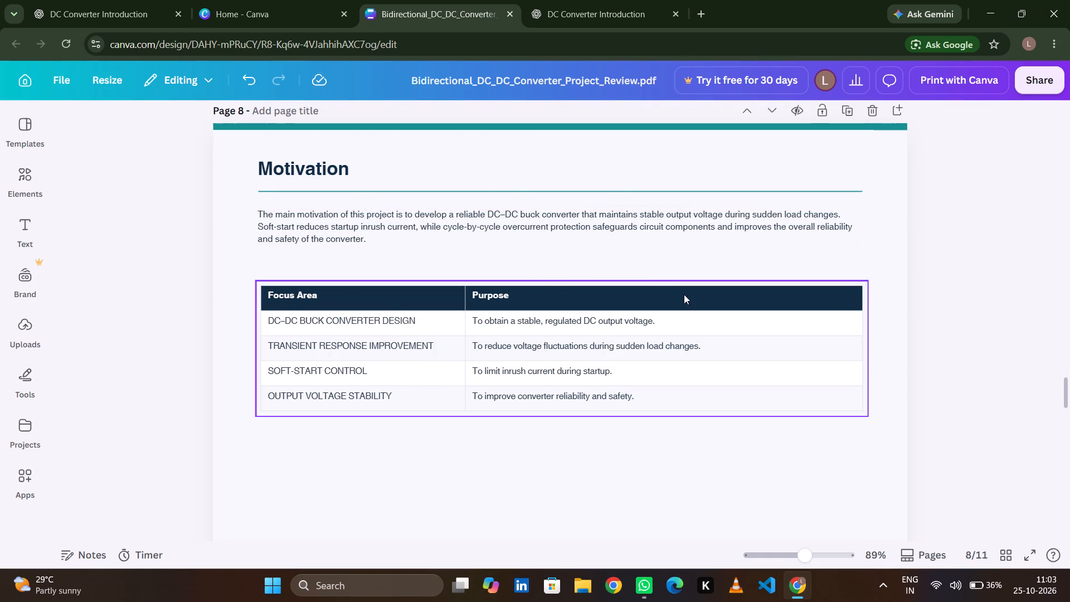
pyautogui.moveTo(441, 222); pyautogui.dragTo(444, 215)
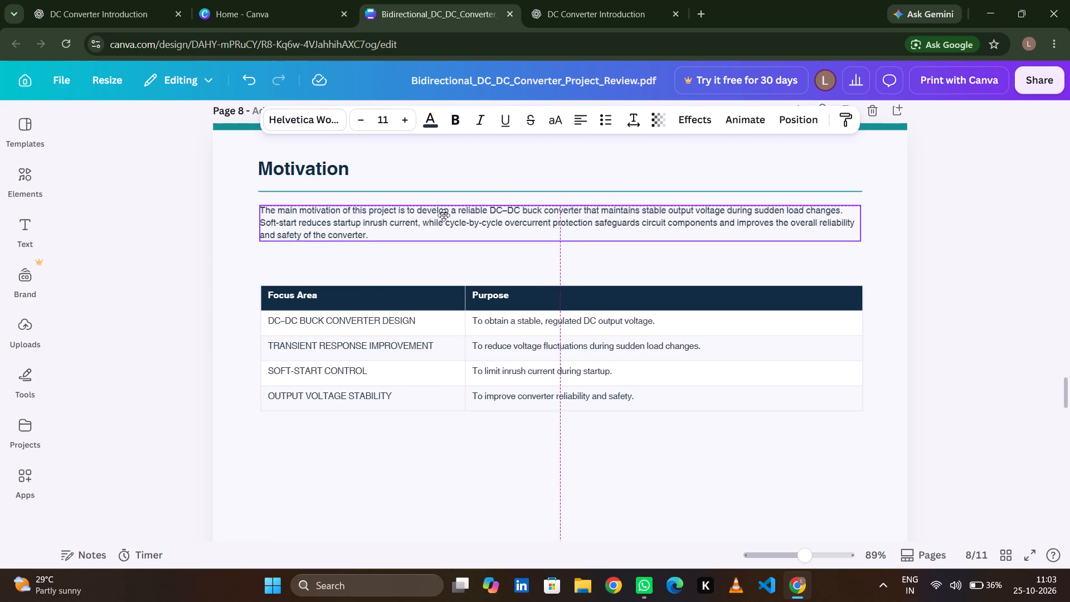
pyautogui.moveTo(444, 215); pyautogui.dragTo(442, 215)
pyautogui.moveTo(442, 215); pyautogui.dragTo(442, 216)
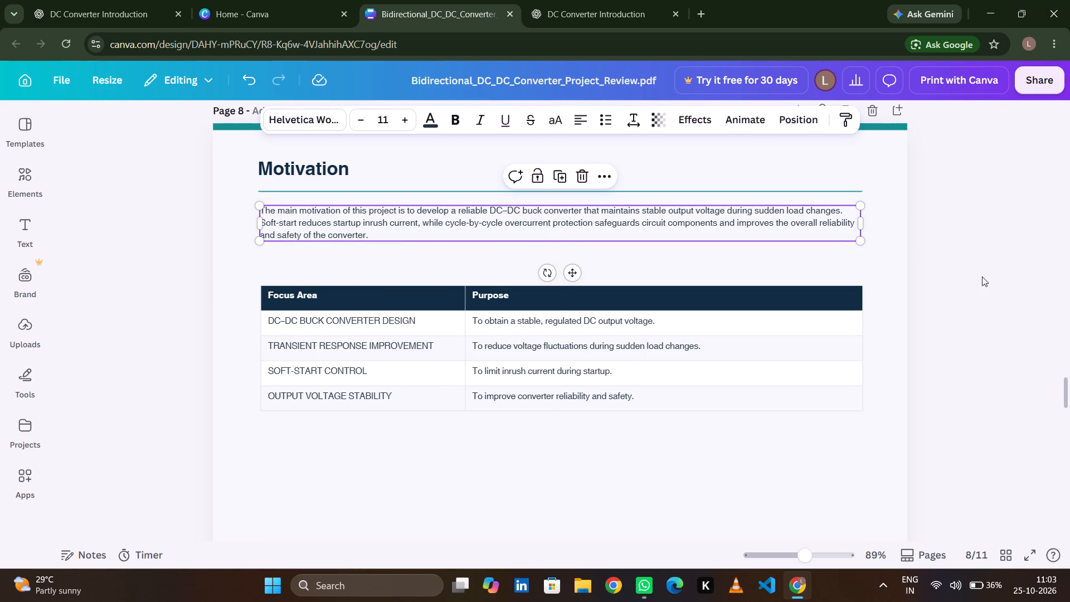
pyautogui.click(982, 276)
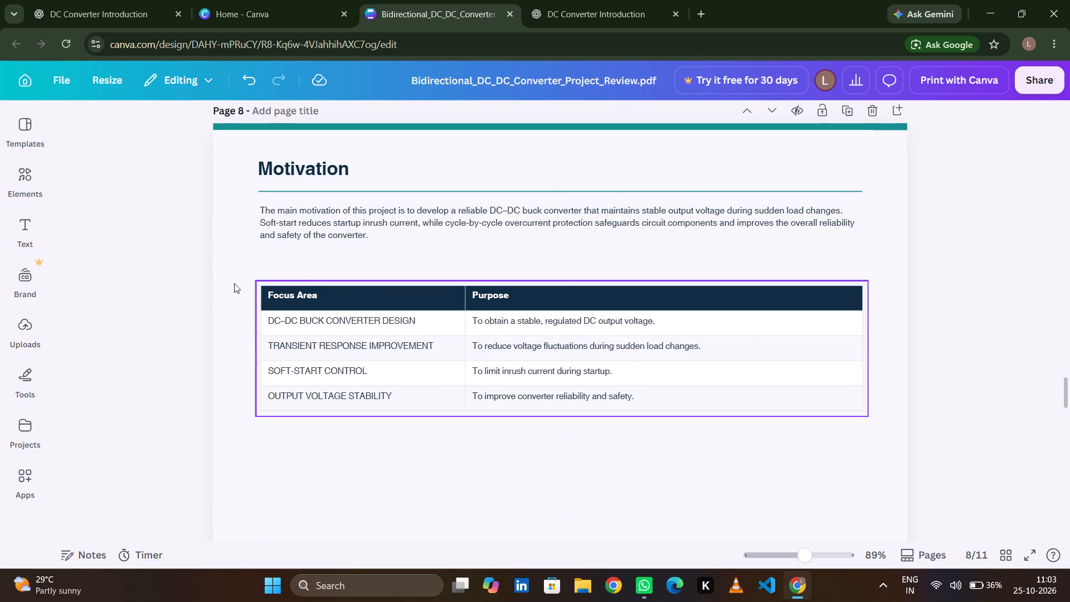
pyautogui.moveTo(245, 265); pyautogui.dragTo(877, 440)
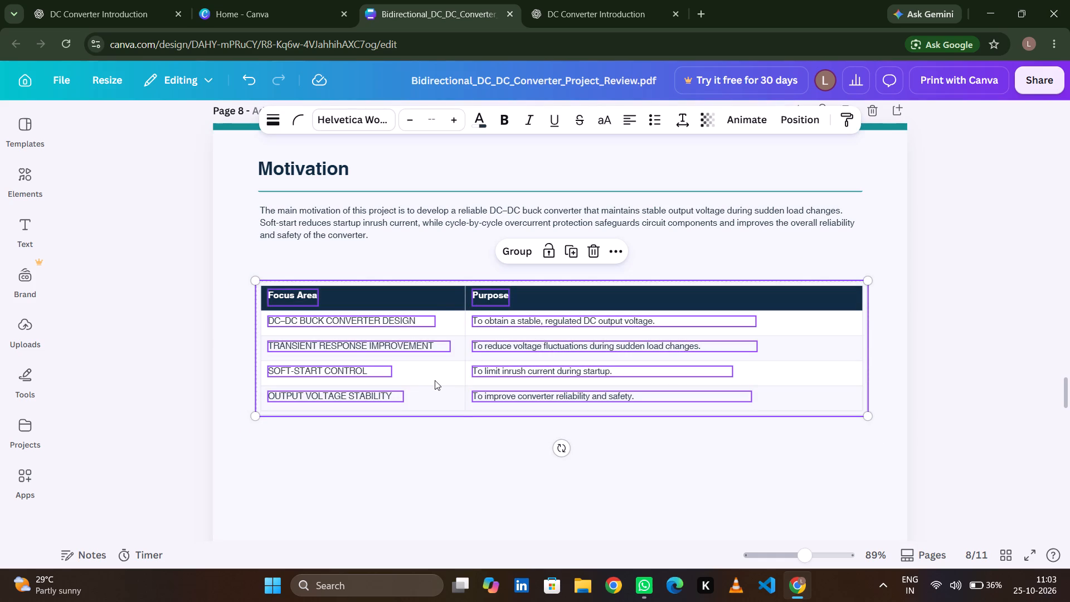
pyautogui.moveTo(435, 380); pyautogui.dragTo(430, 355)
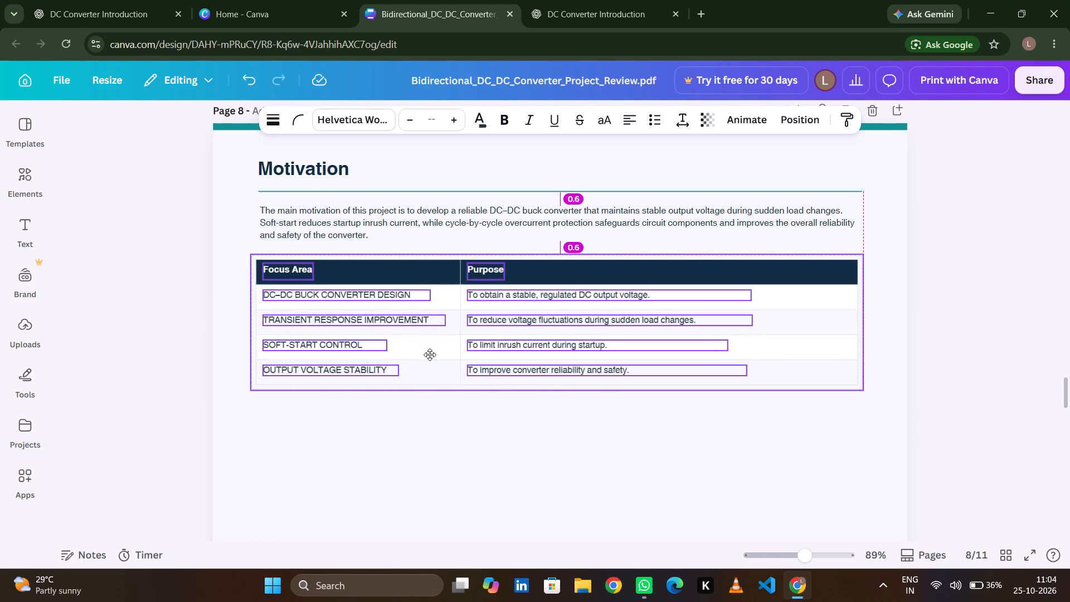
pyautogui.moveTo(430, 355); pyautogui.dragTo(430, 355)
pyautogui.moveTo(430, 355); pyautogui.dragTo(431, 352)
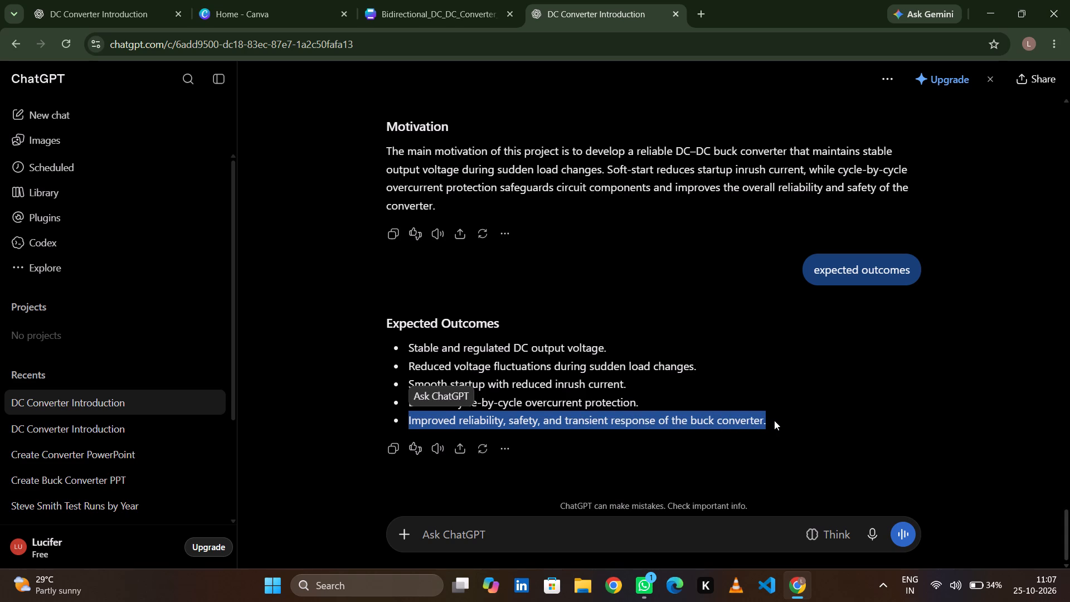
pyautogui.click(445, 0)
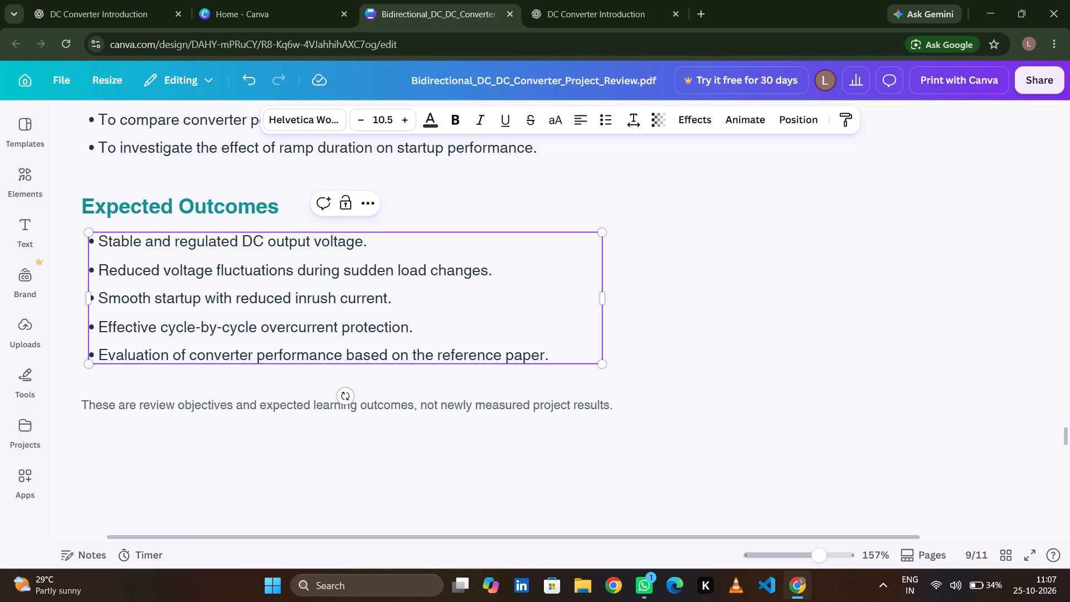
pyautogui.moveTo(99, 354); pyautogui.dragTo(465, 327)
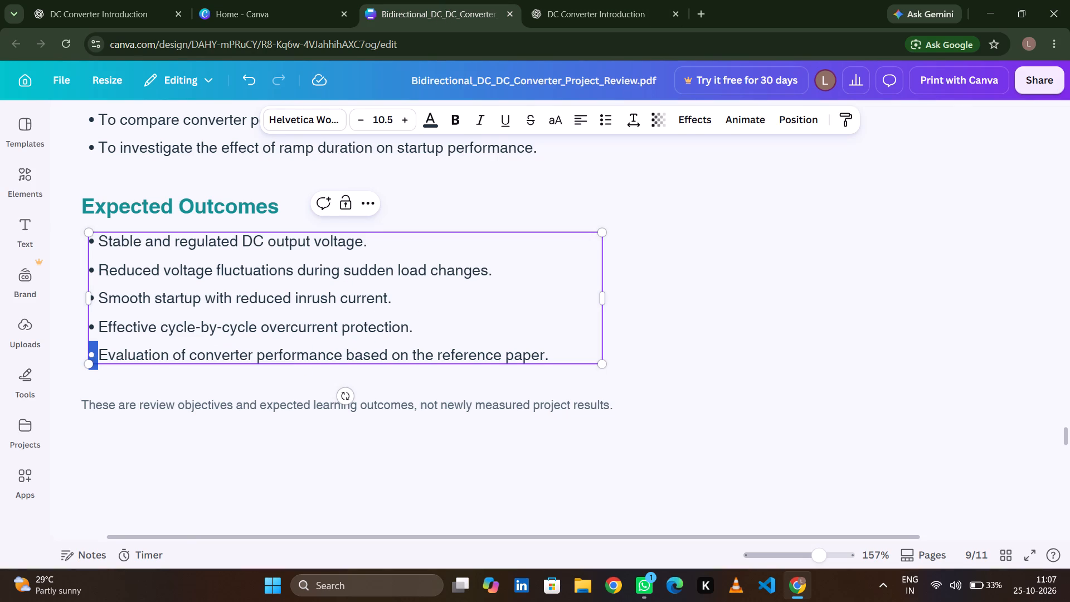
pyautogui.moveTo(465, 327); pyautogui.dragTo(556, 357)
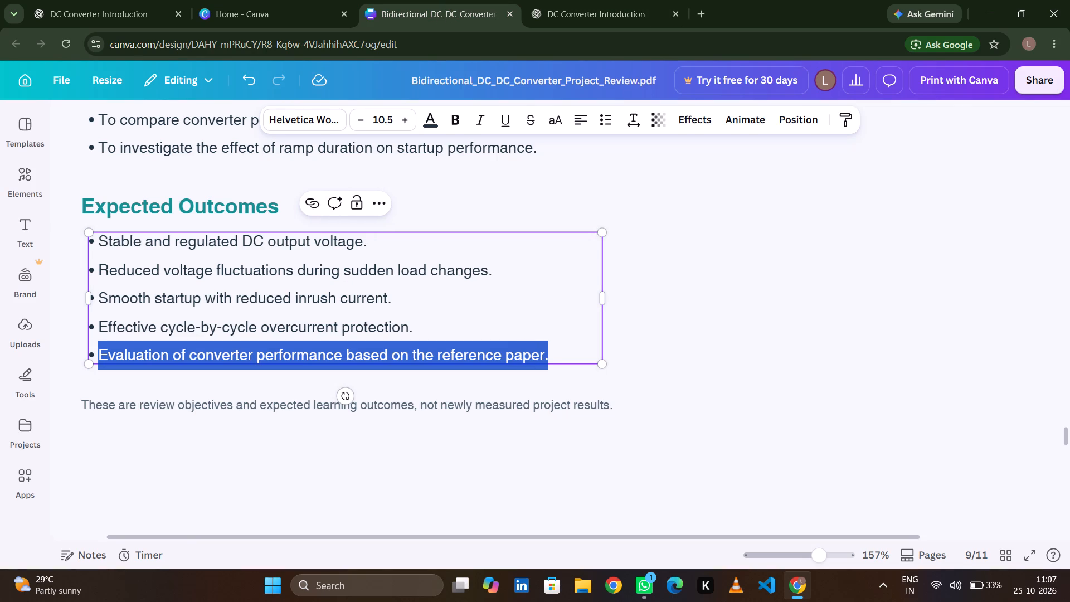
pyautogui.hotkey('ctrl', 'v')
pyautogui.click(703, 294)
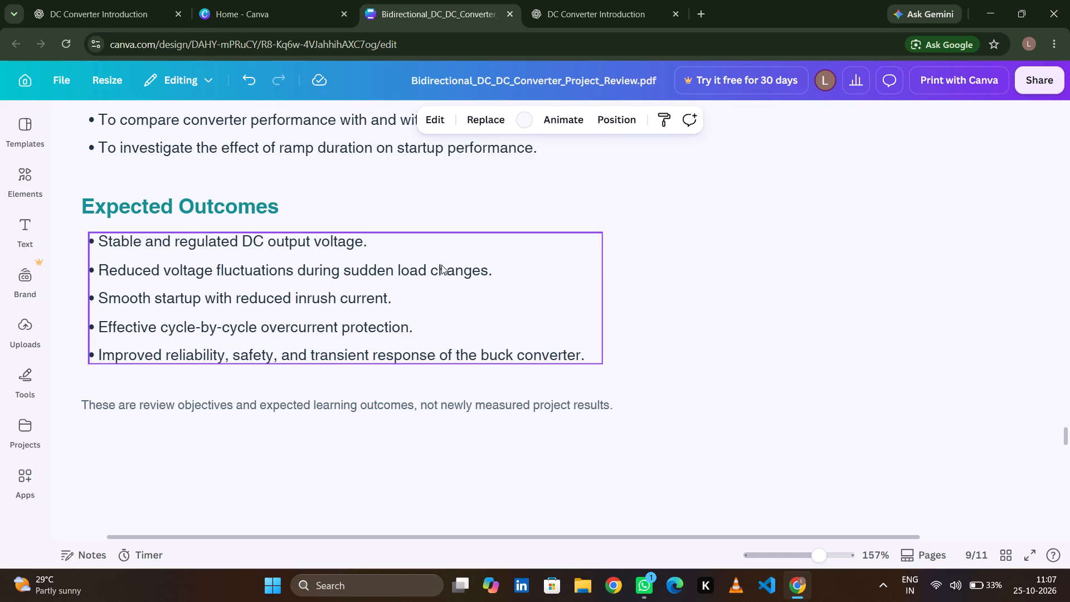
pyautogui.scroll(1, 235, 279)
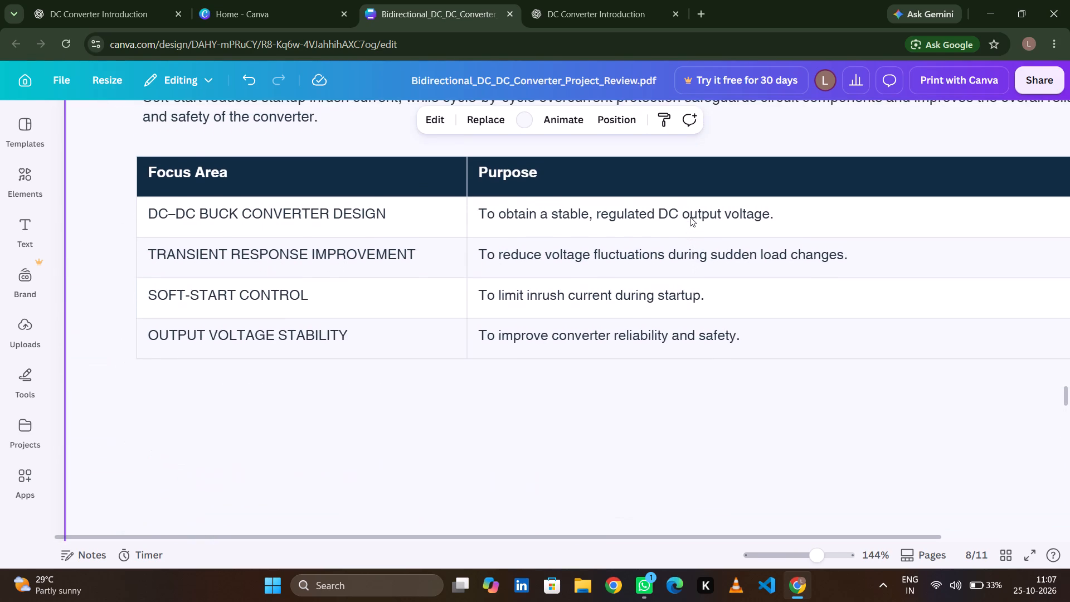
pyautogui.scroll(1, 690, 217)
pyautogui.scroll(-1, 690, 217)
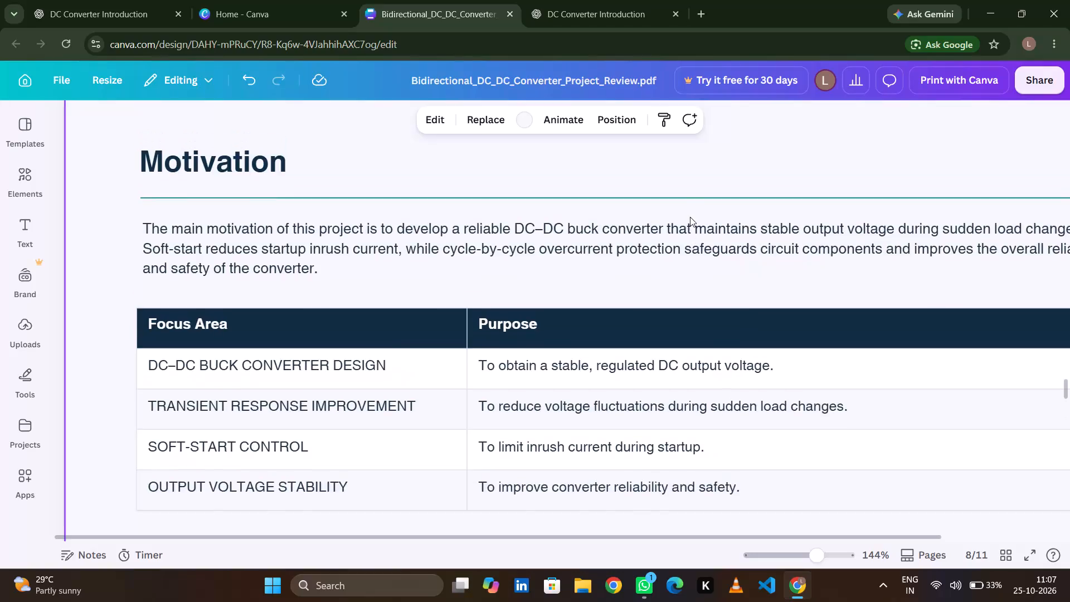
pyautogui.scroll(-5, 690, 217)
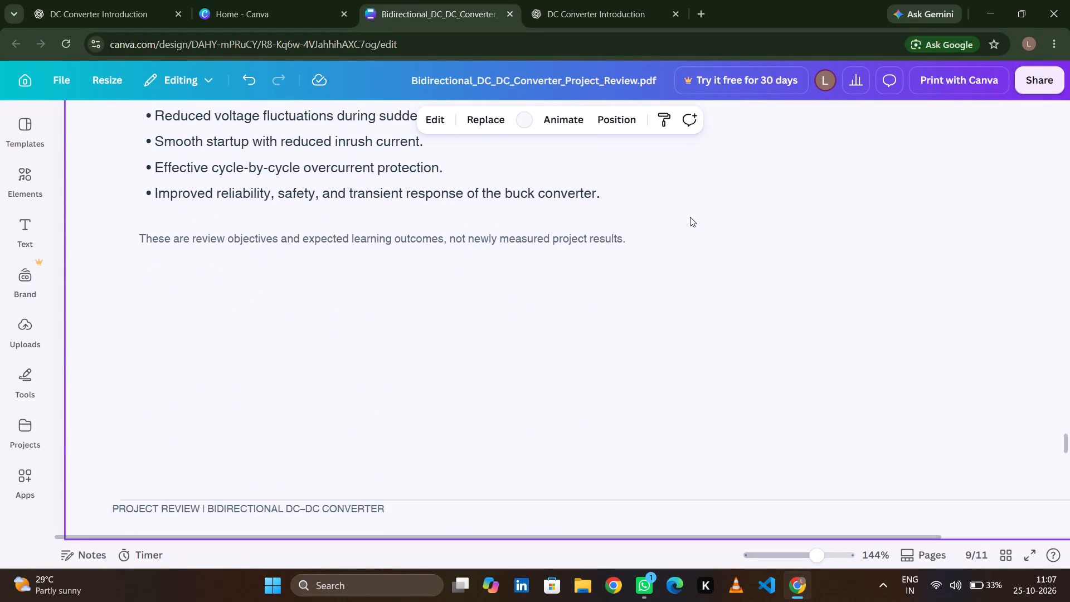
pyautogui.scroll(-3, 690, 217)
pyautogui.hscroll(1, 690, 217)
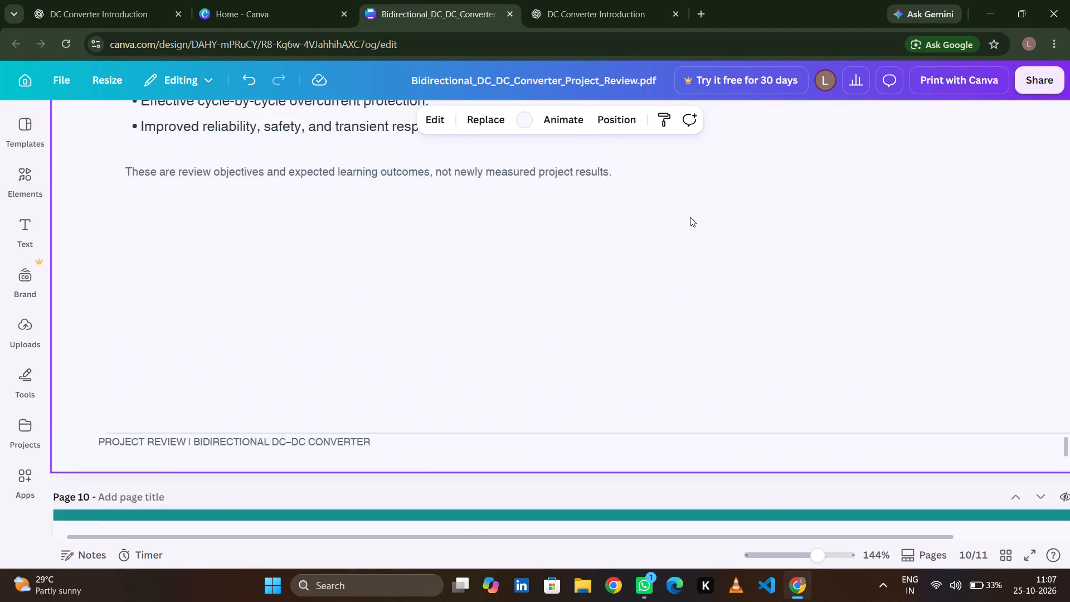
pyautogui.scroll(7, 690, 217)
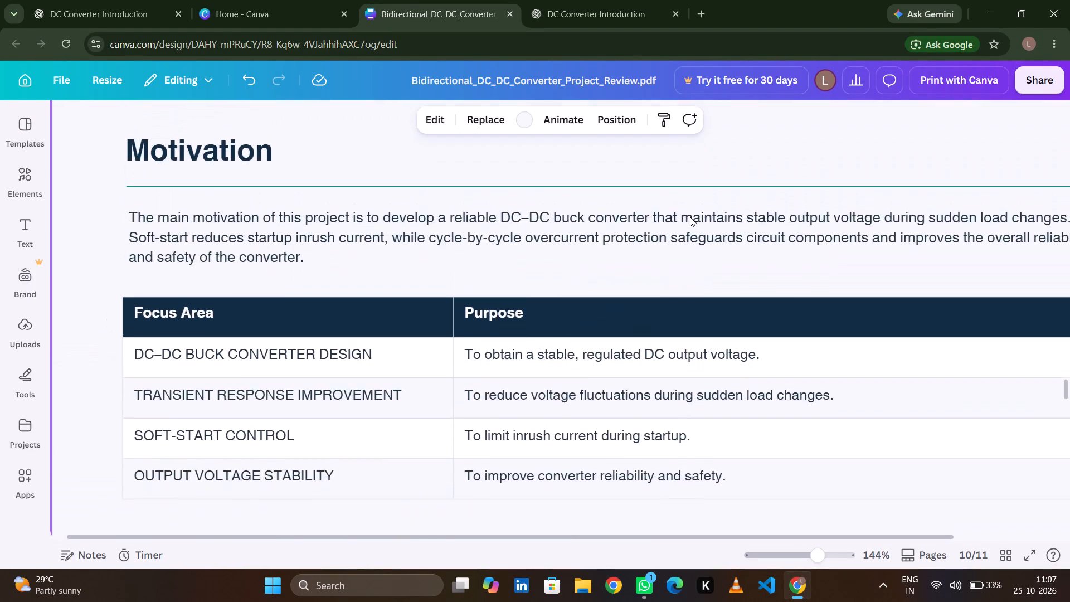
# Examine the Literature Survey pages and the preceding converter concept page, checking back with the ChatGPT conversation.
pyautogui.scroll(2, 690, 217)
pyautogui.scroll(-3, 690, 217)
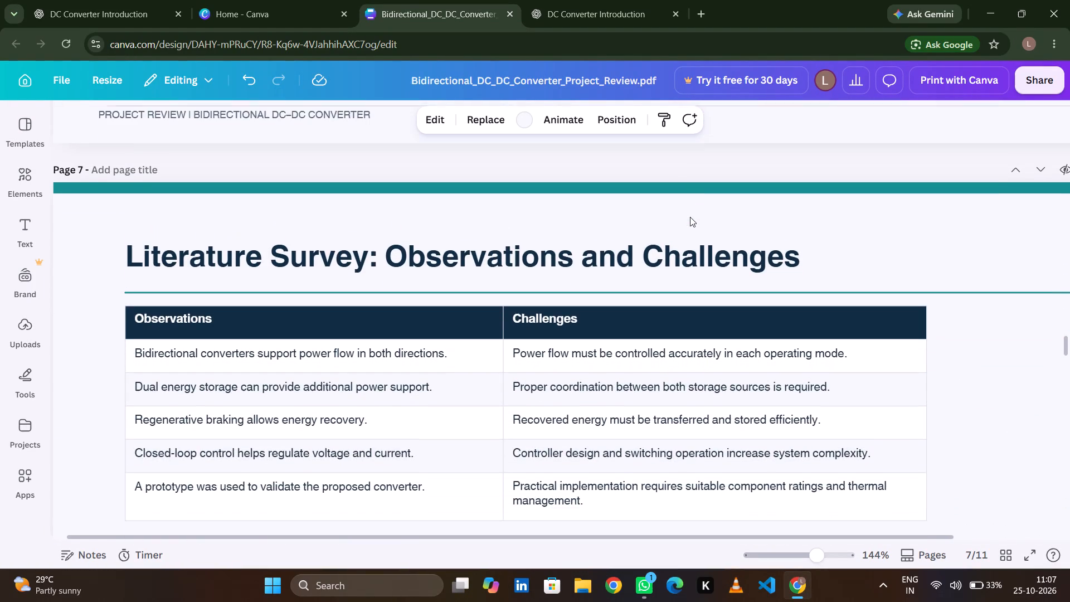
pyautogui.scroll(-1, 690, 217)
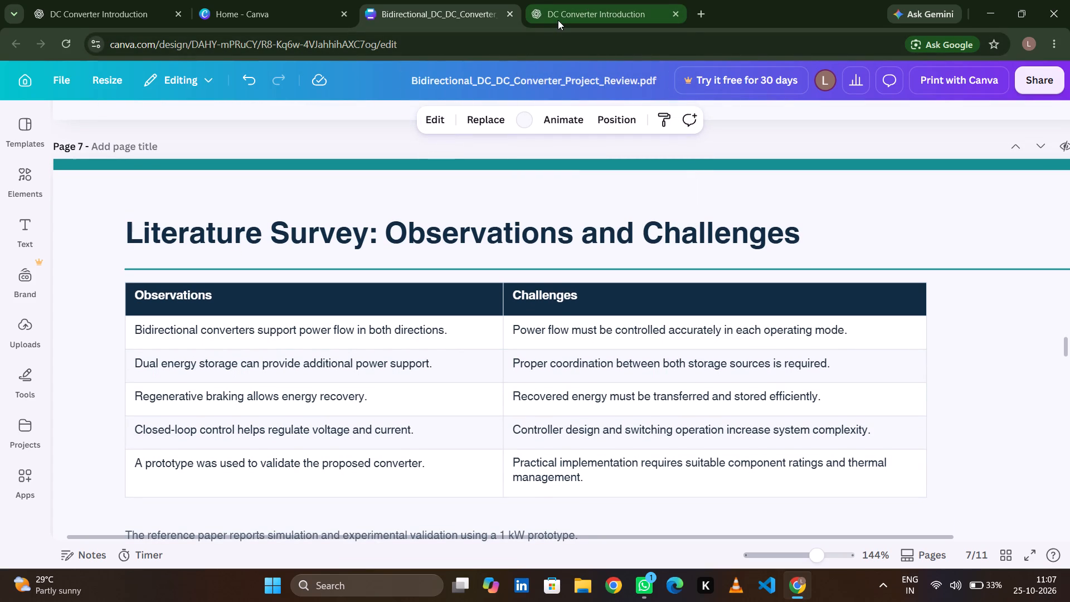
pyautogui.scroll(6, 393, 196)
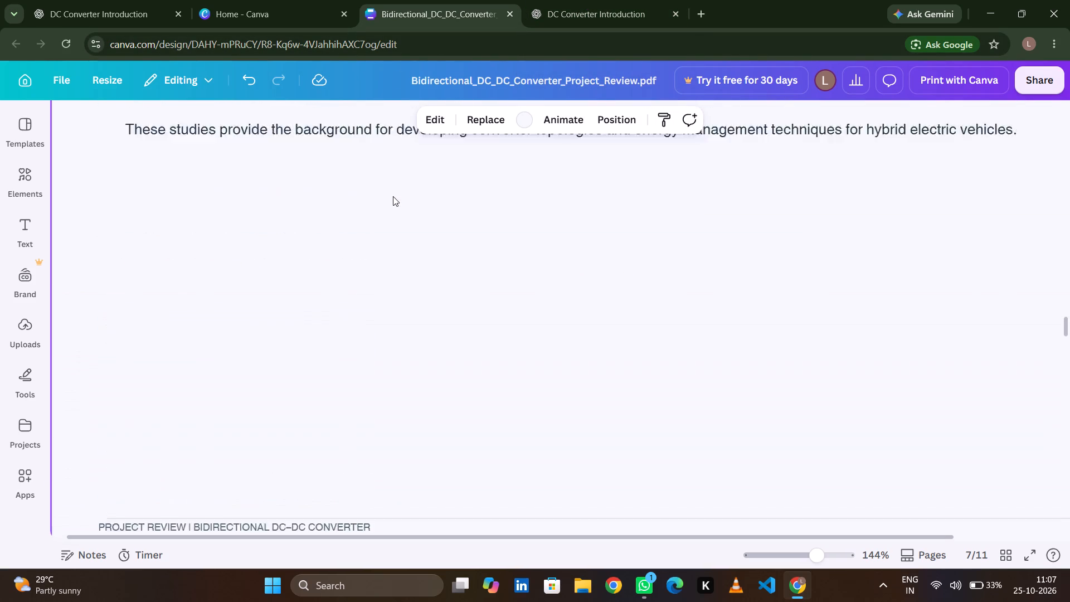
pyautogui.scroll(2, 393, 196)
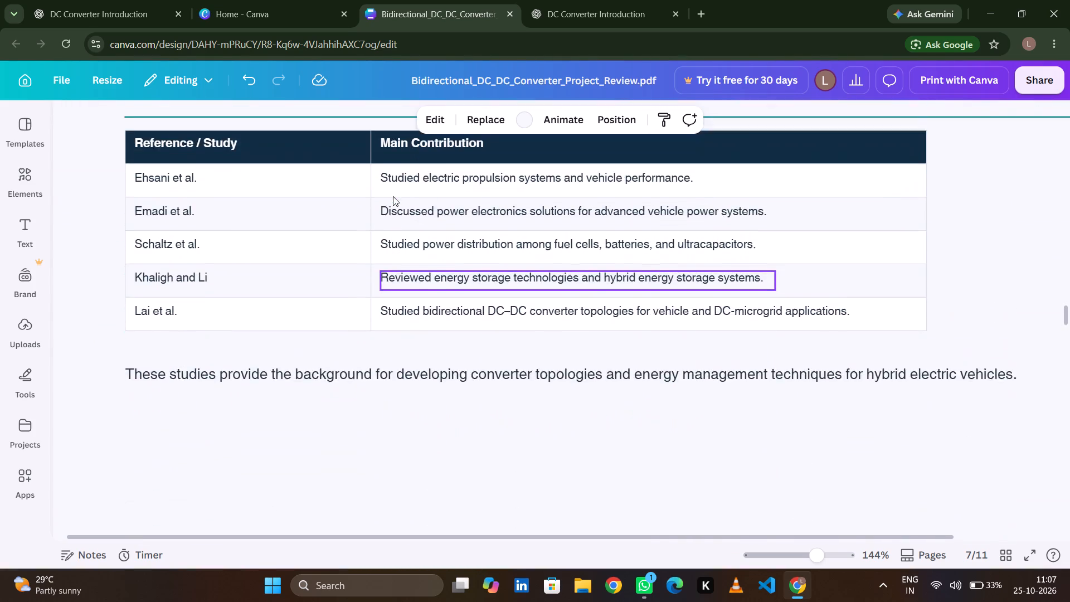
pyautogui.scroll(1, 393, 196)
pyautogui.click(587, 0)
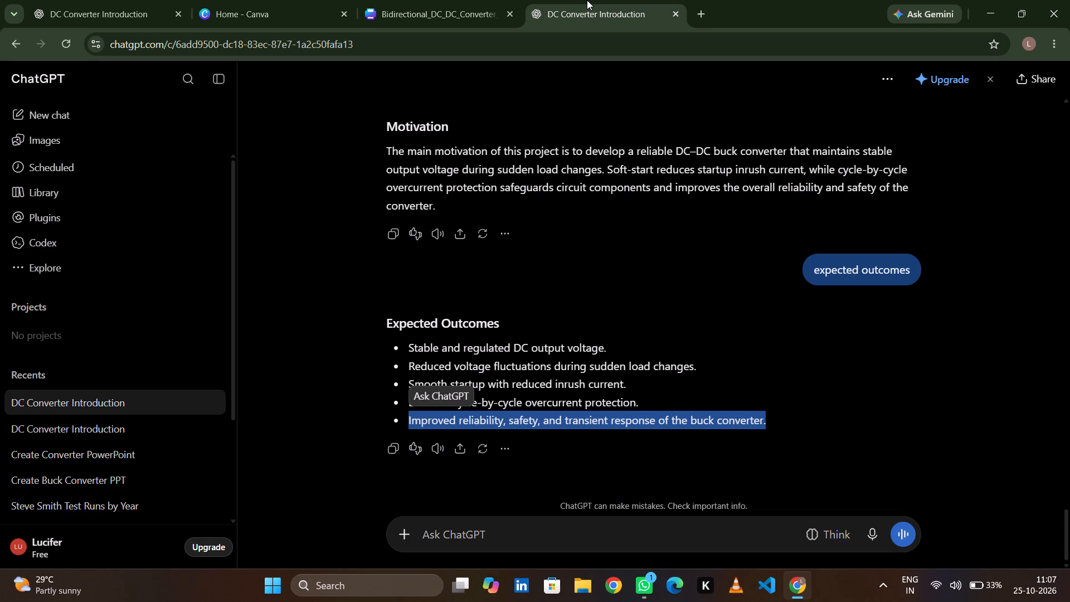
pyautogui.click(542, 212)
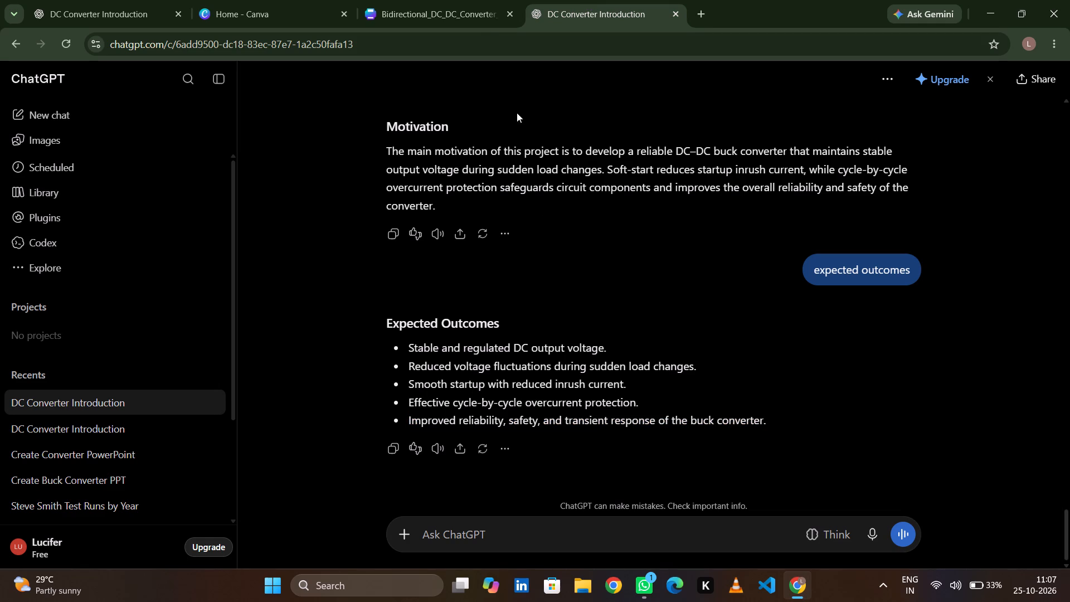
pyautogui.click(453, 0)
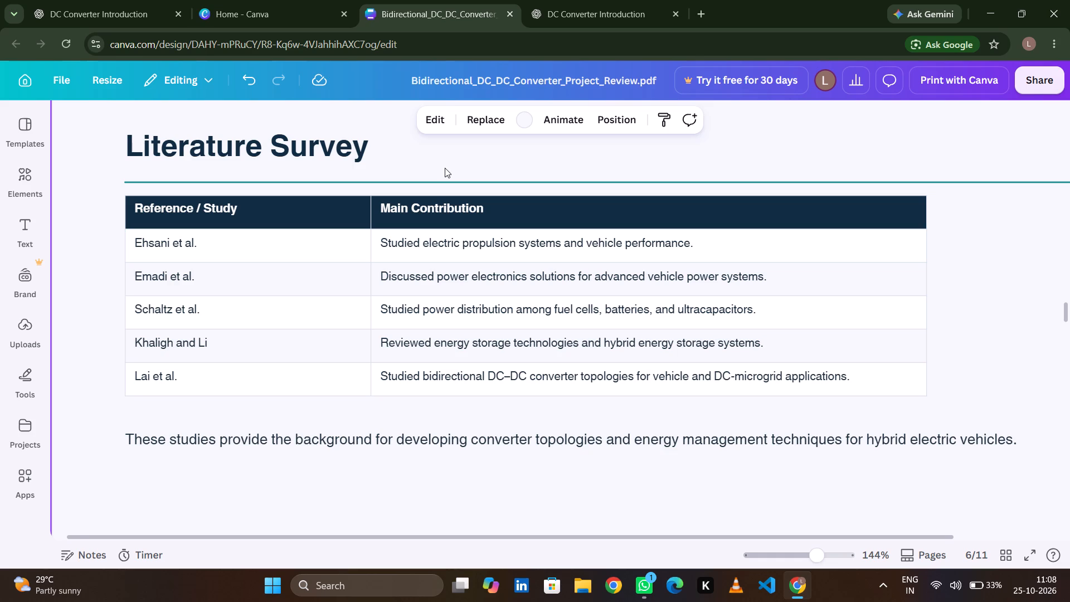
pyautogui.scroll(7, 445, 168)
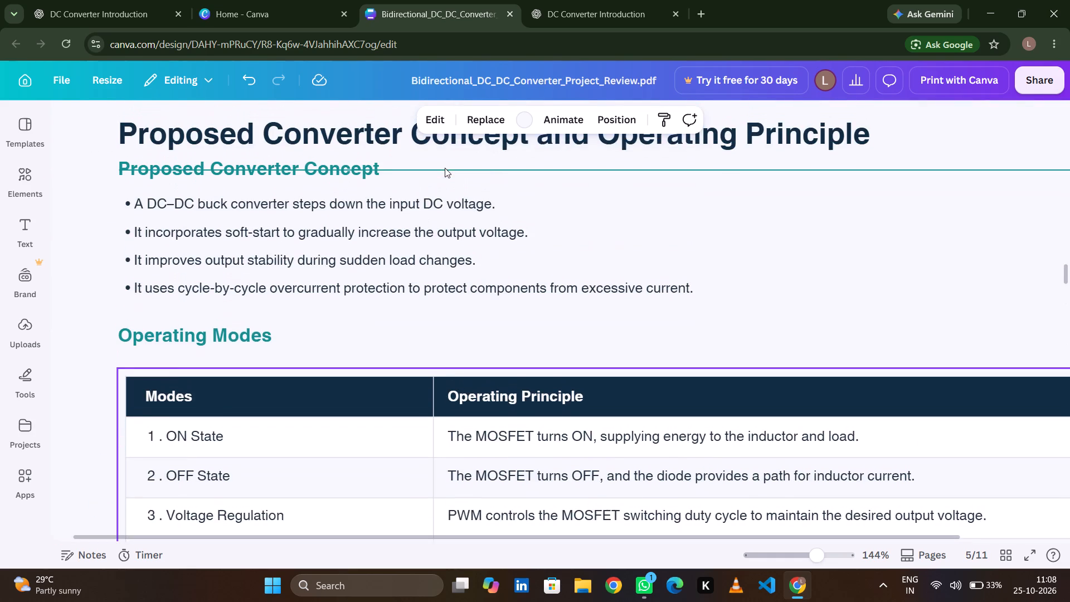
pyautogui.scroll(-3, 445, 168)
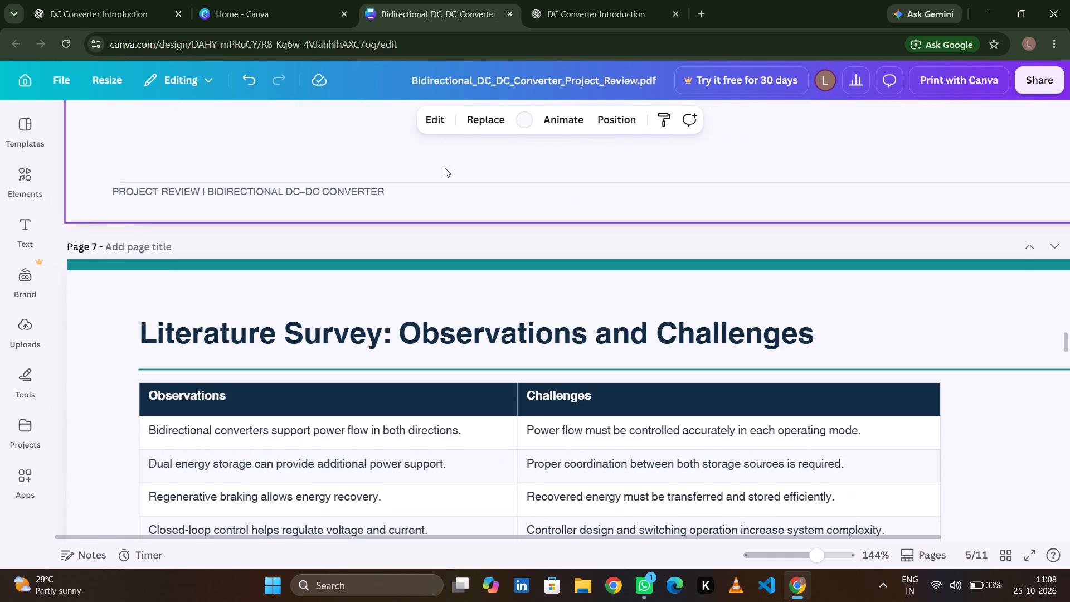
pyautogui.hscroll(1, 445, 168)
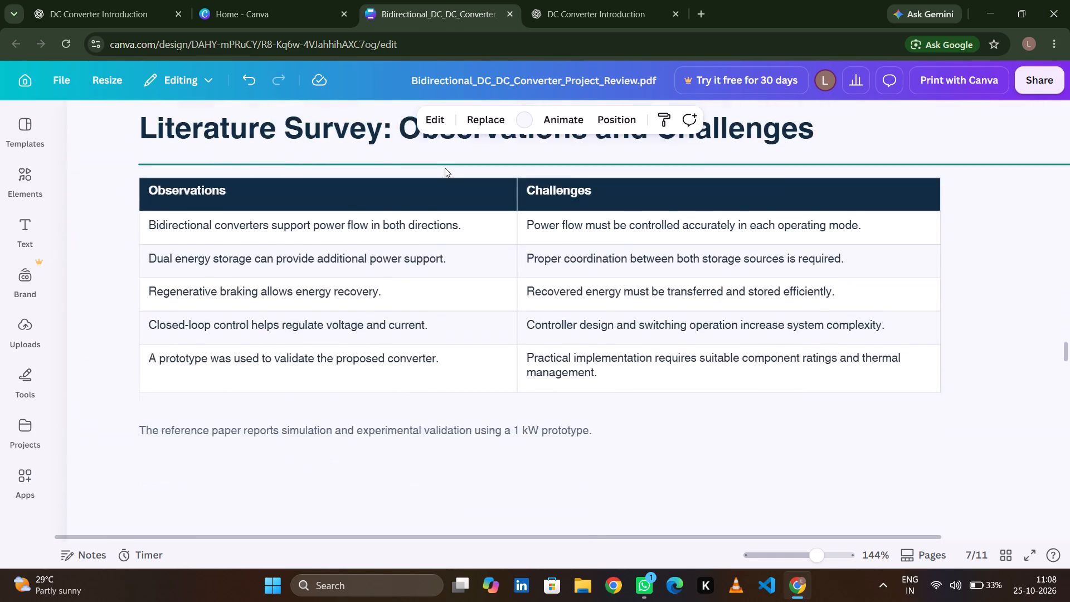
pyautogui.hscroll(1, 445, 168)
pyautogui.scroll(1, 445, 168)
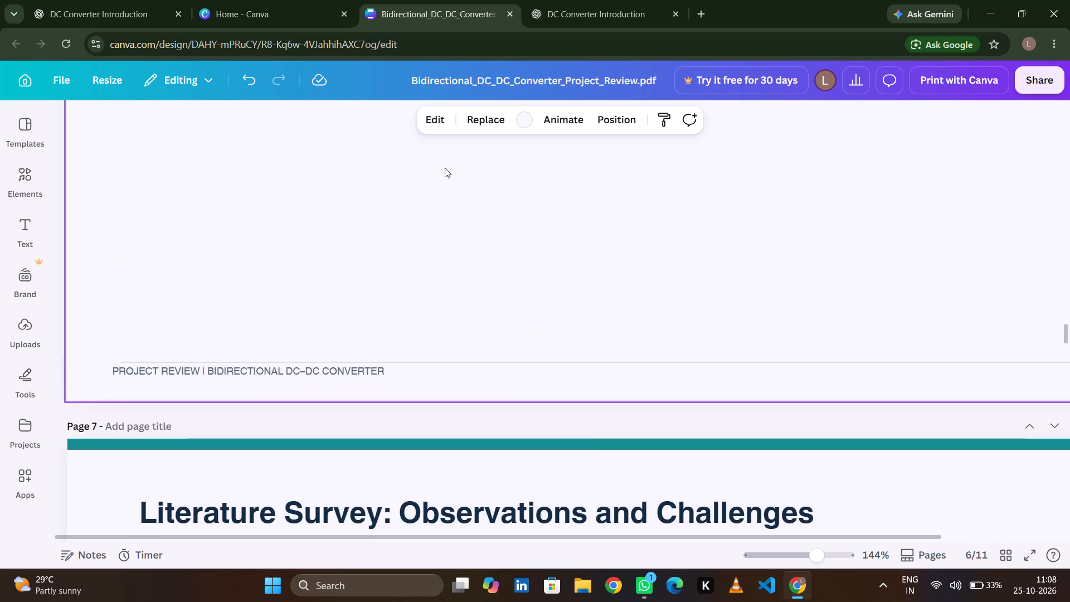
pyautogui.scroll(4, 445, 168)
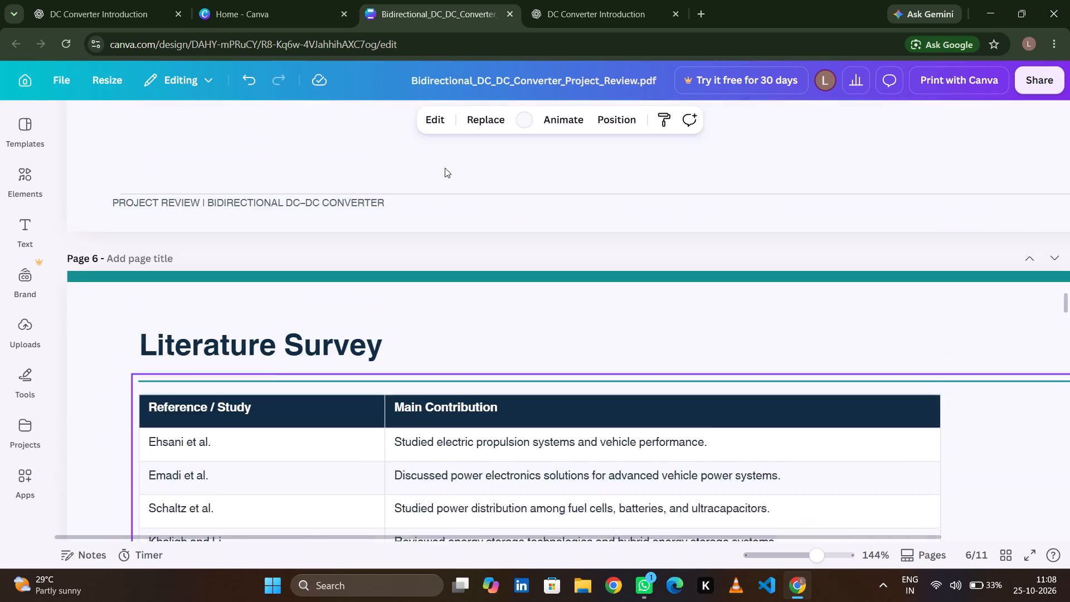
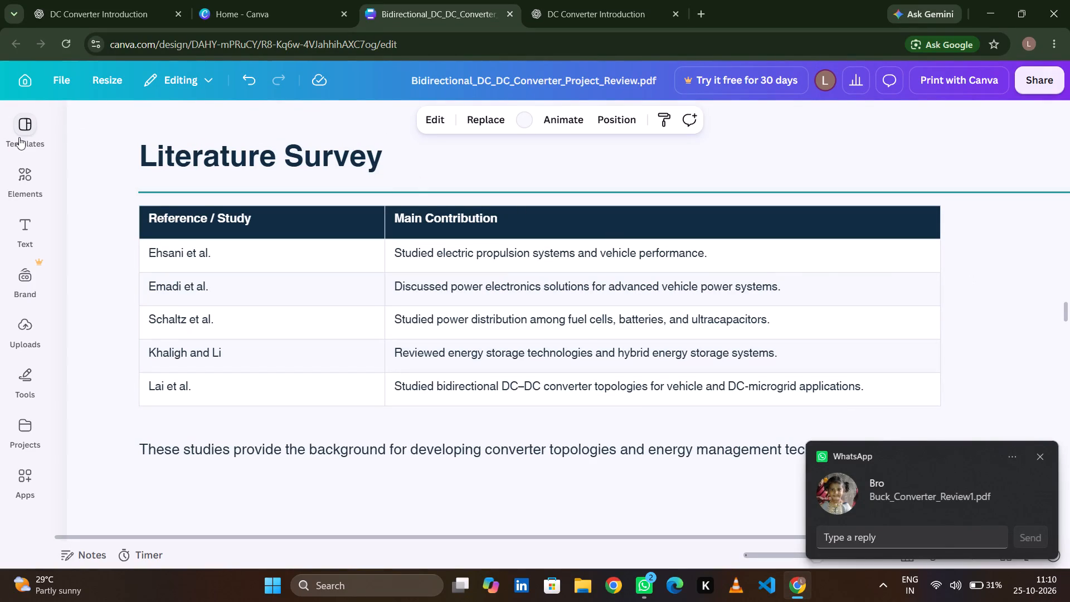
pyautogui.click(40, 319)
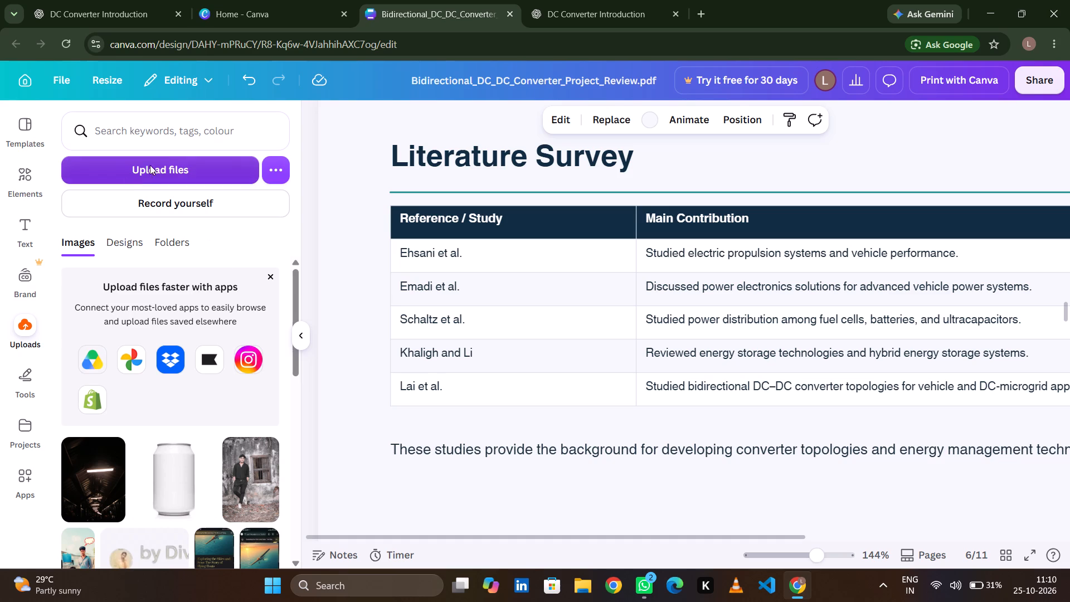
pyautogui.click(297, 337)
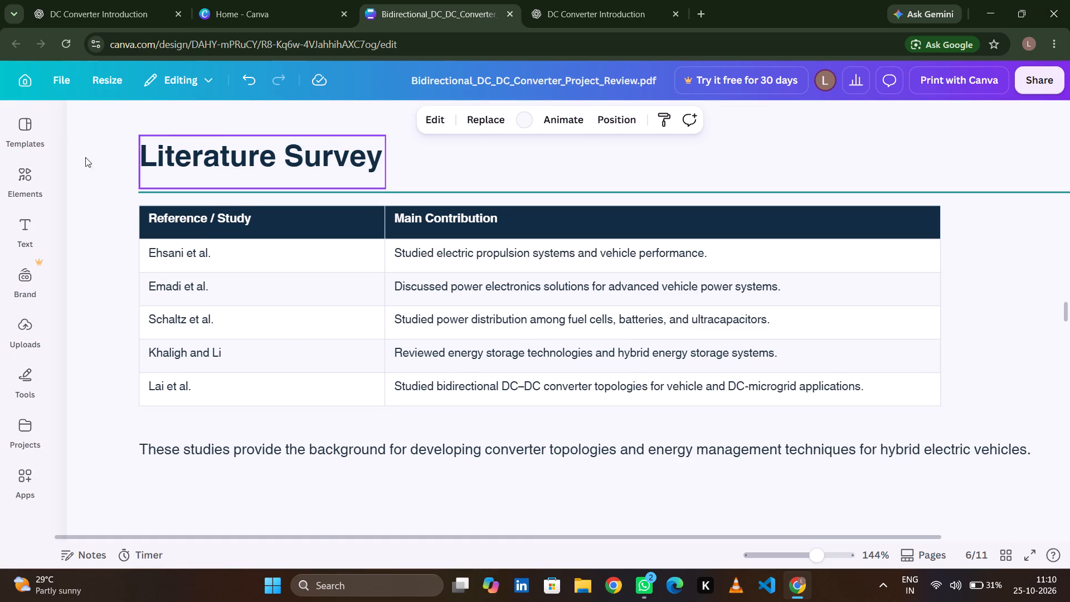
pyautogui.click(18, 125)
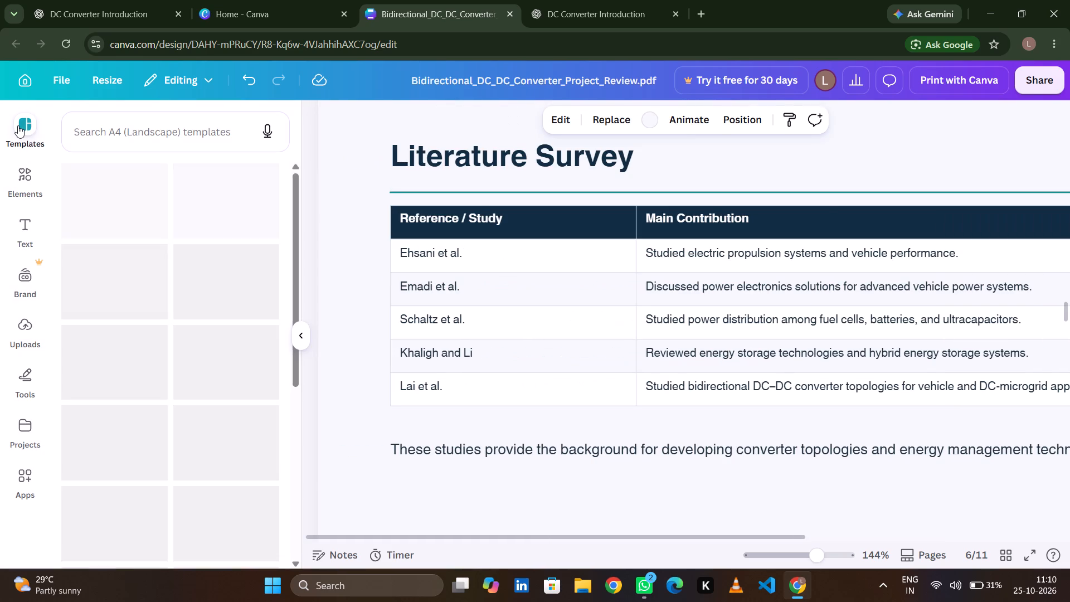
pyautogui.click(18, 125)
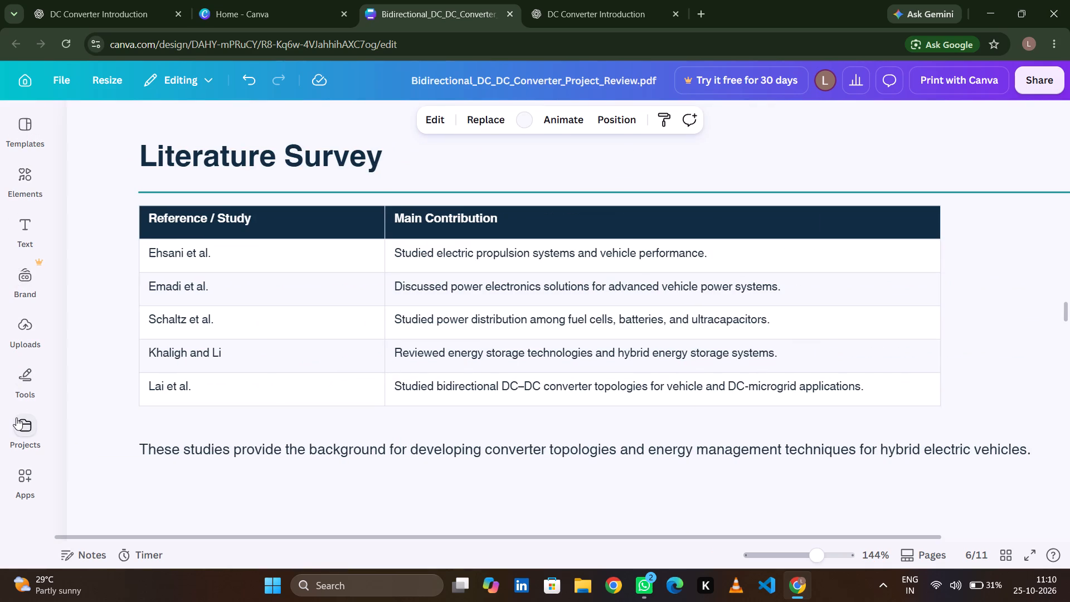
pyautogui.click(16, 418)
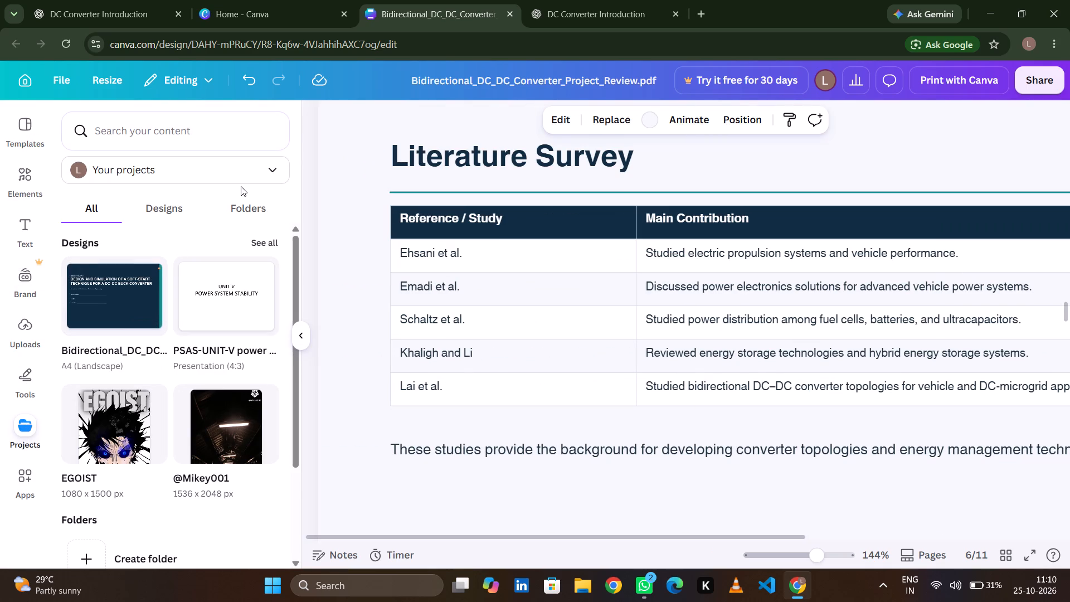
# Collapse the projects side panel to show the Literature Survey table at full width.
pyautogui.click(305, 337)
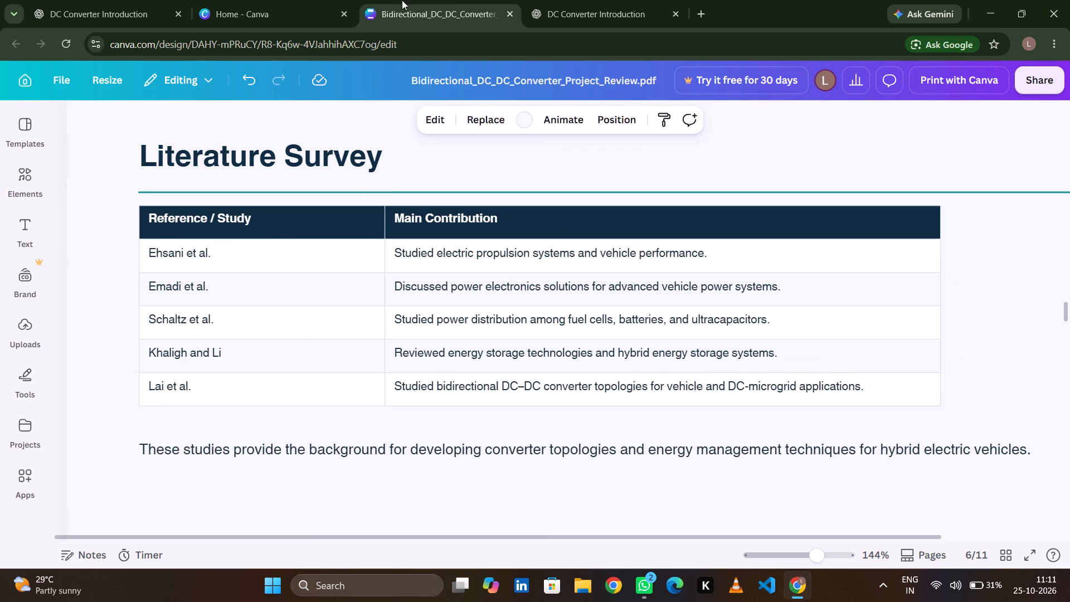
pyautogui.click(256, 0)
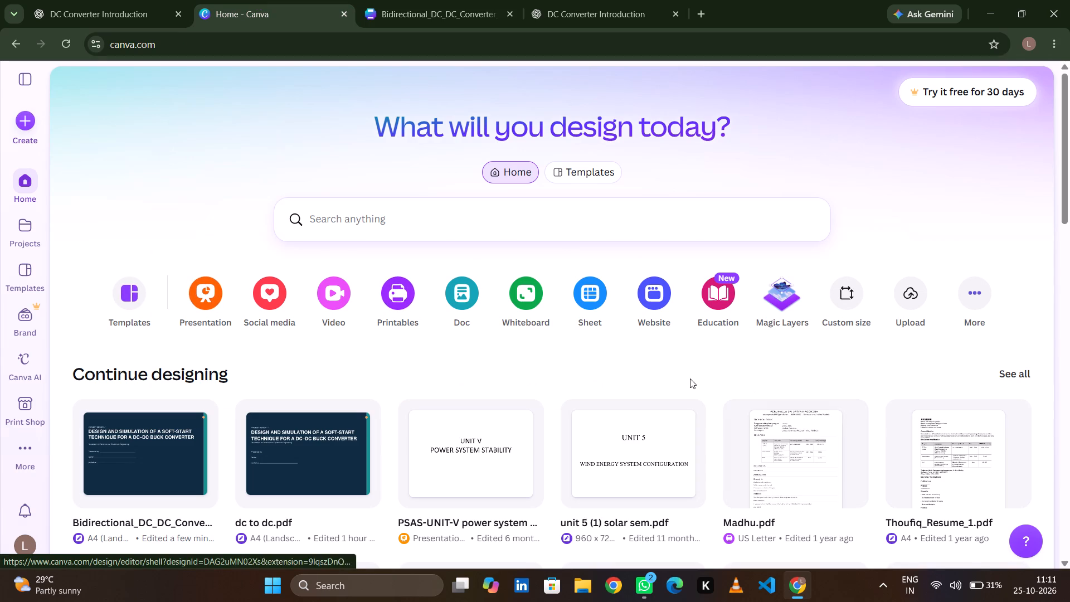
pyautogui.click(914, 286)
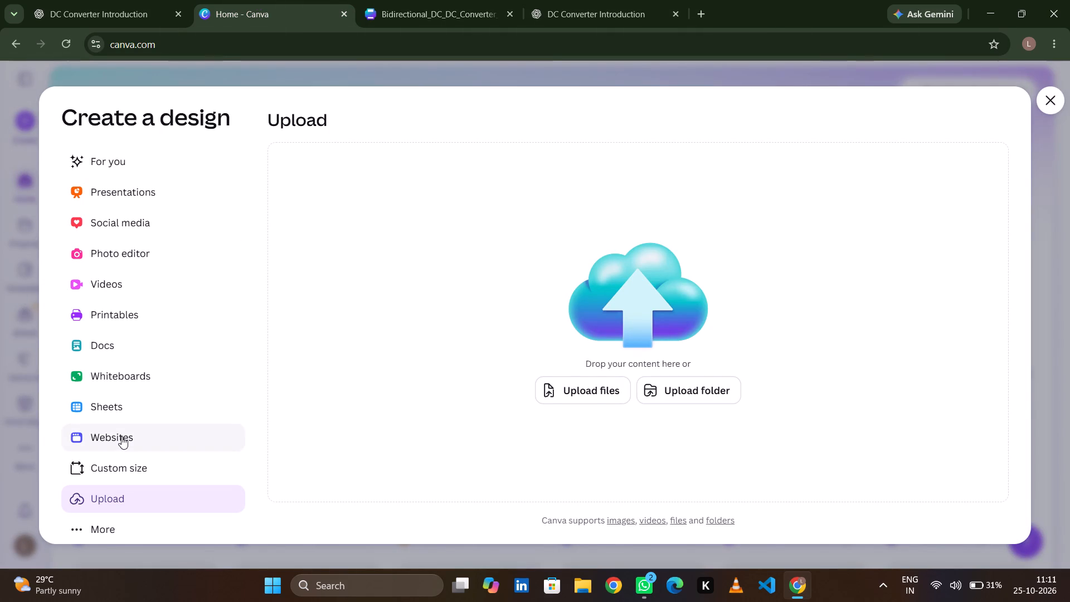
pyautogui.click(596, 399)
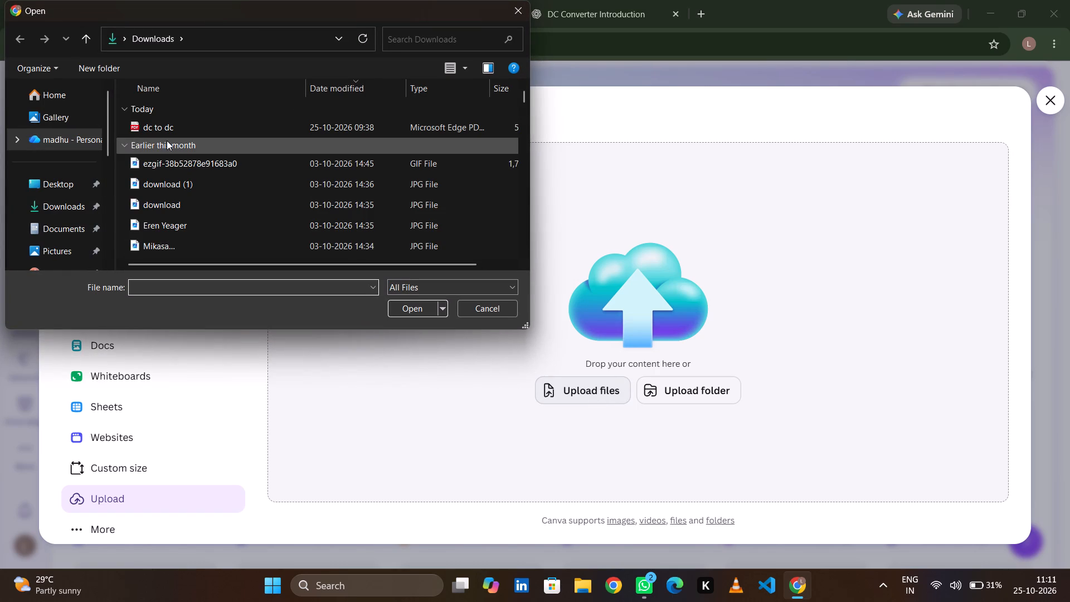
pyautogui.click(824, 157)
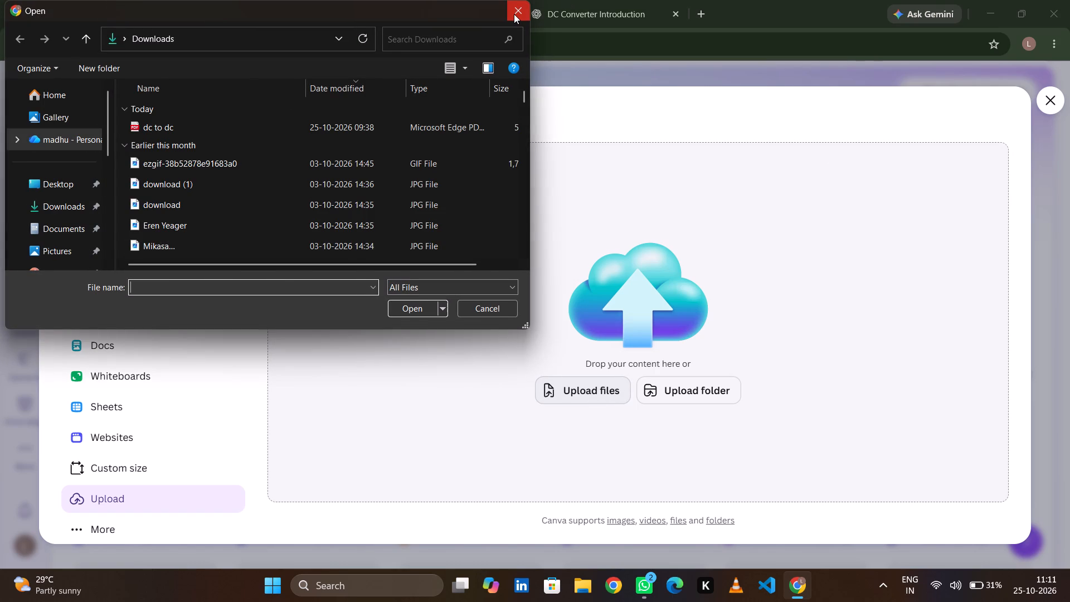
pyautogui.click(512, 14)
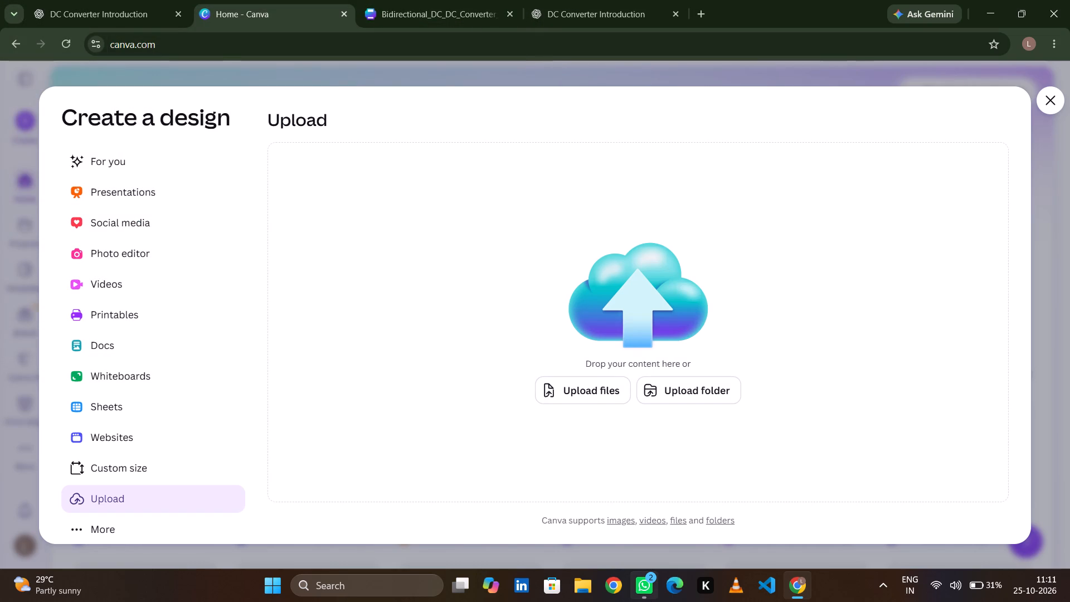
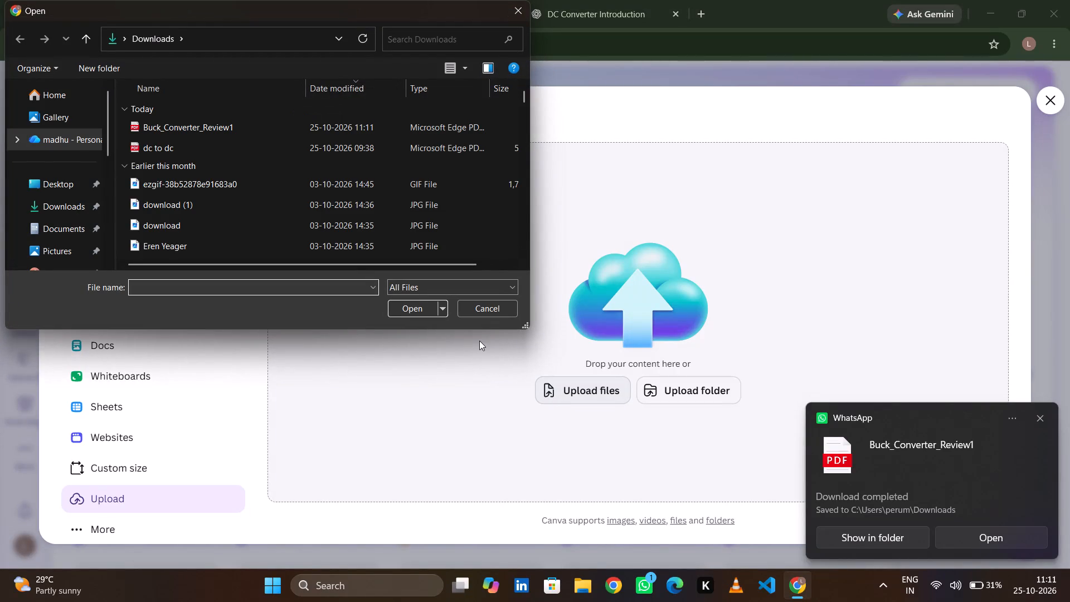
# Upload the Buck_Converter_Review1 PDF from the Downloads folder to Canva.
pyautogui.click(79, 100)
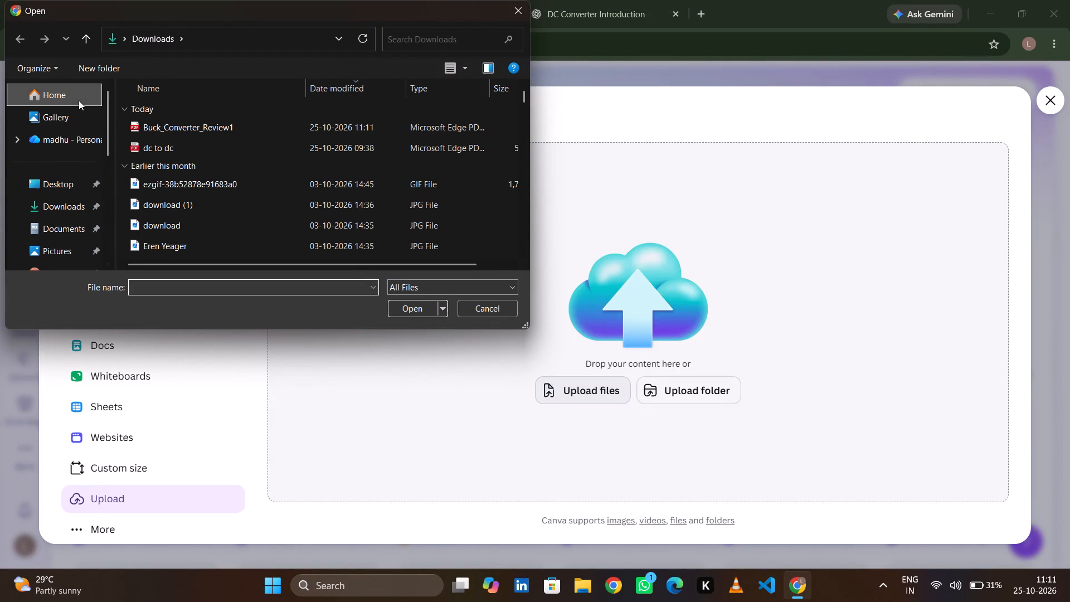
pyautogui.click(55, 139)
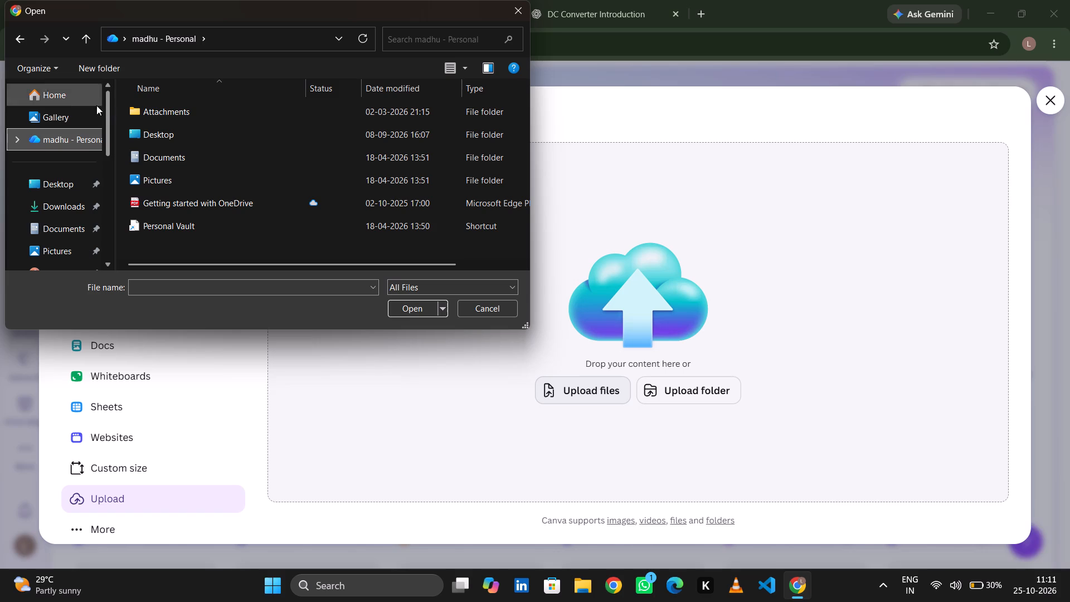
pyautogui.click(79, 191)
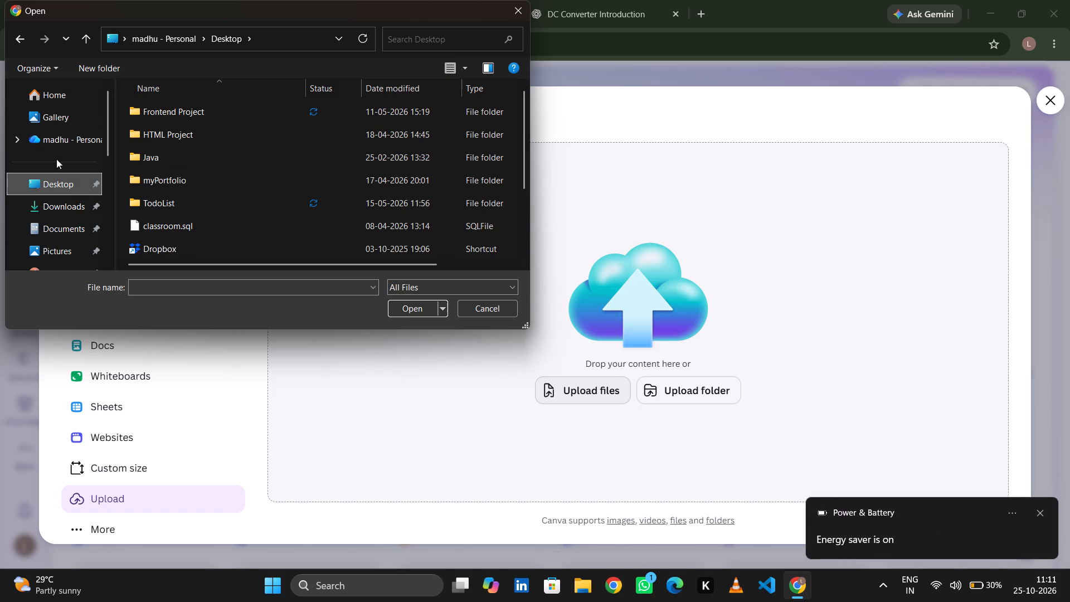
pyautogui.click(72, 211)
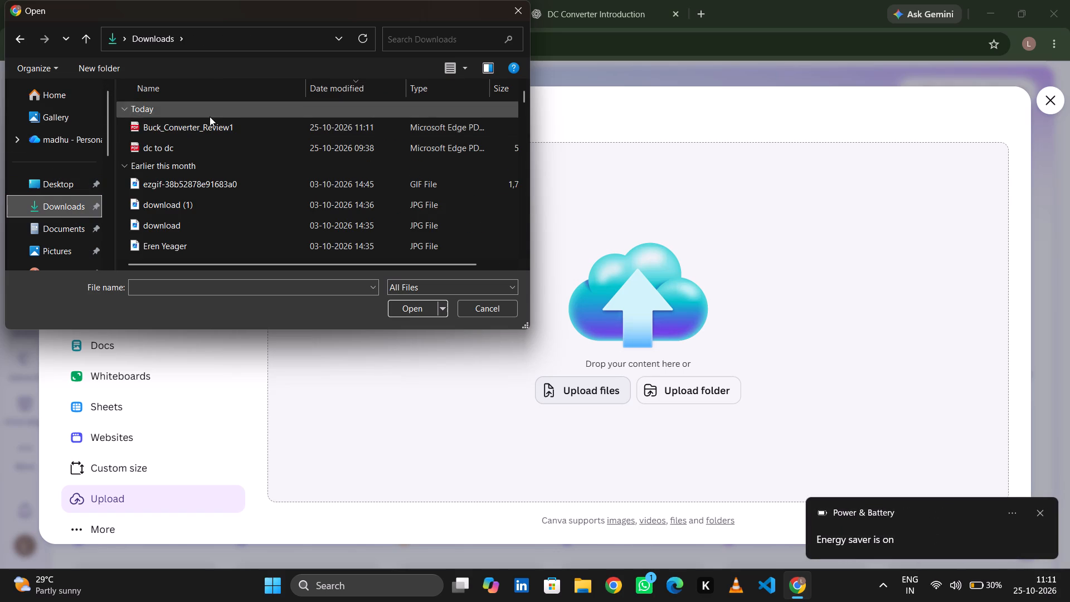
pyautogui.click(211, 131)
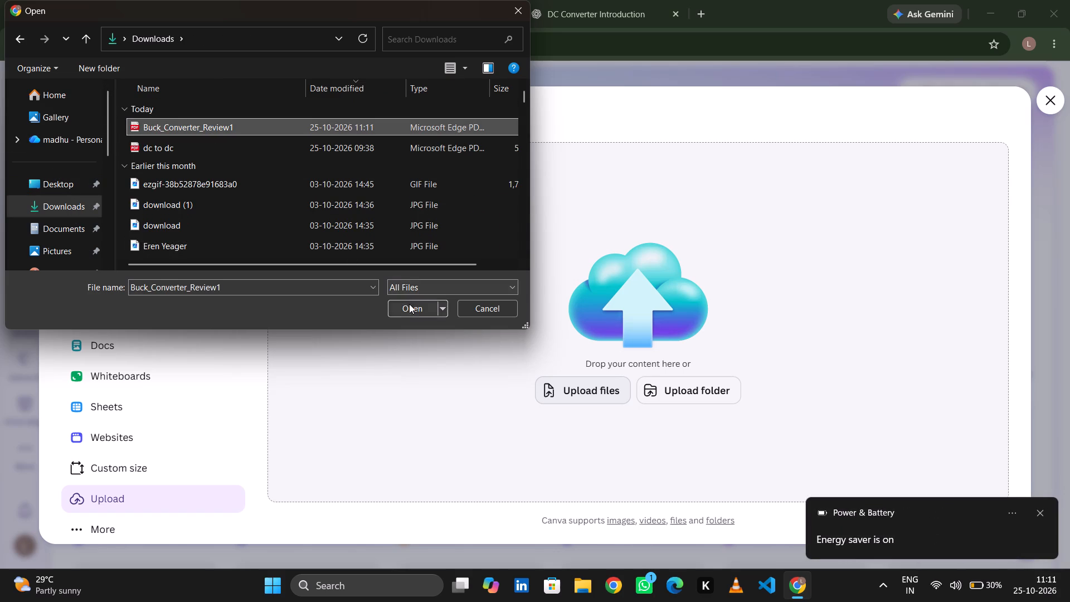
pyautogui.click(410, 306)
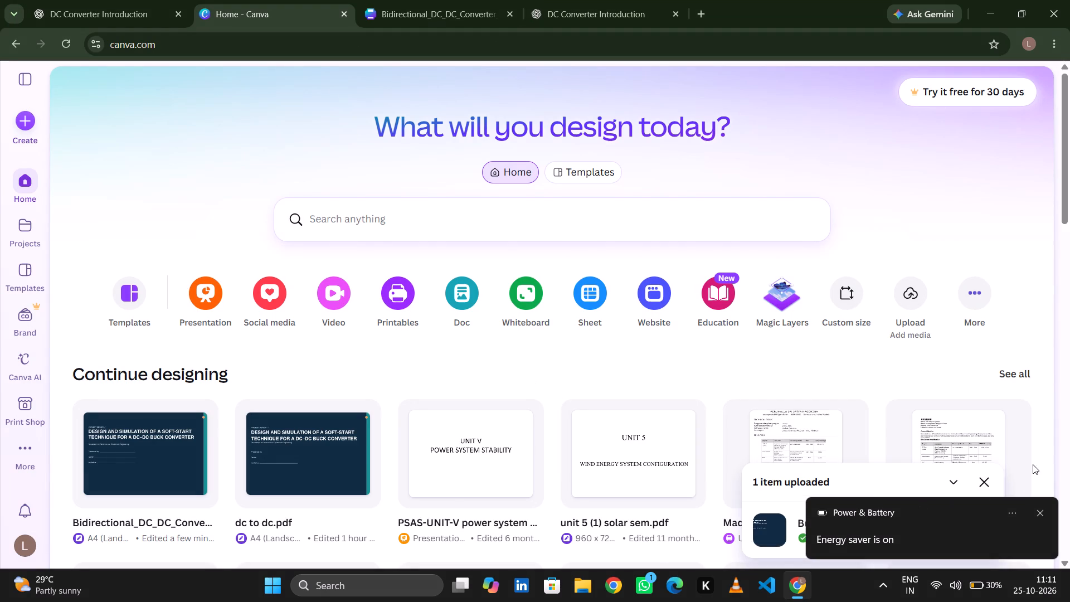
pyautogui.click(1039, 511)
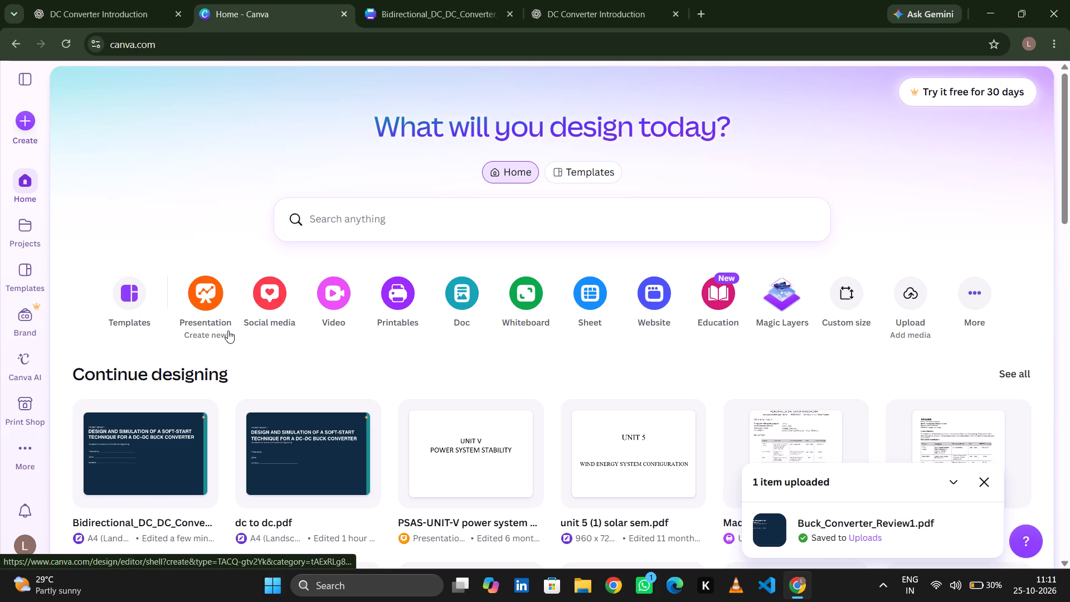
# In the Bidirectional DC-DC Converter design, add the first Literature survey page of Buck_Converter_Review1.pdf from all projects as a new page.
pyautogui.scroll(-1, 819, 386)
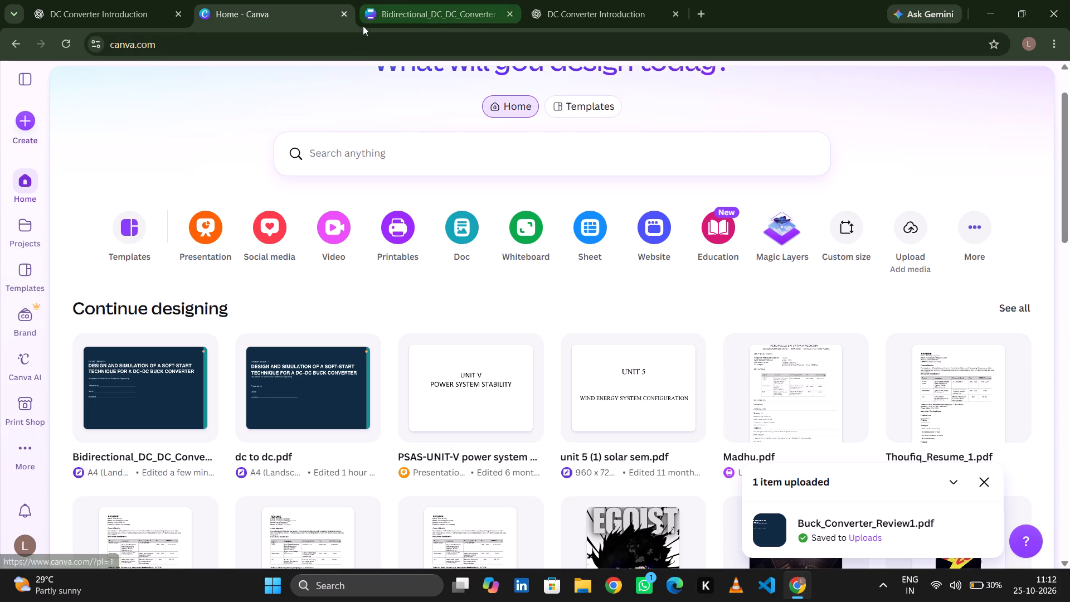
pyautogui.click(402, 0)
pyautogui.click(21, 434)
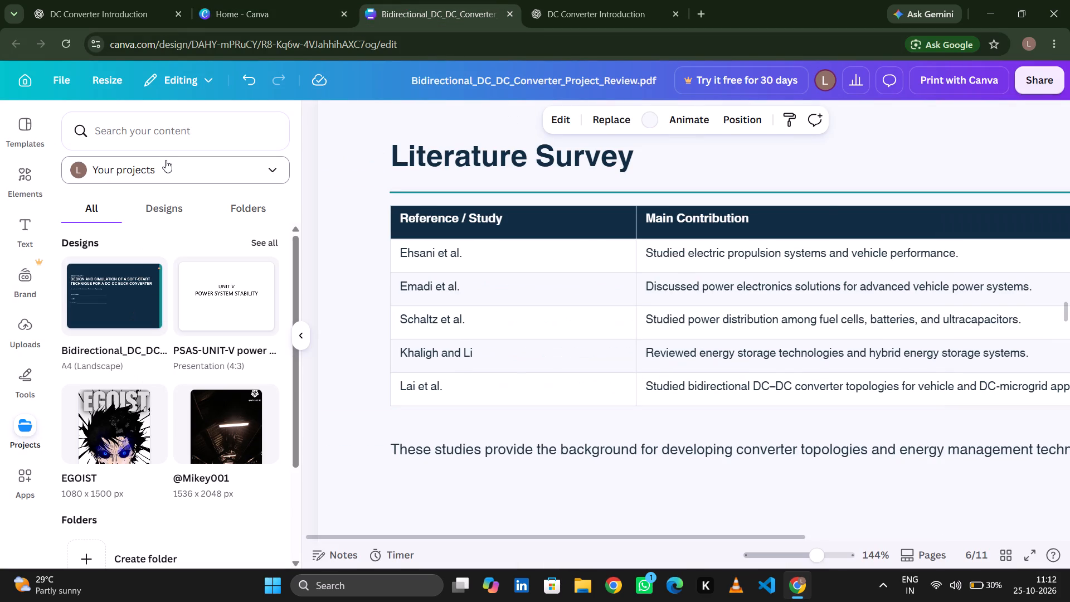
pyautogui.click(166, 160)
pyautogui.click(166, 197)
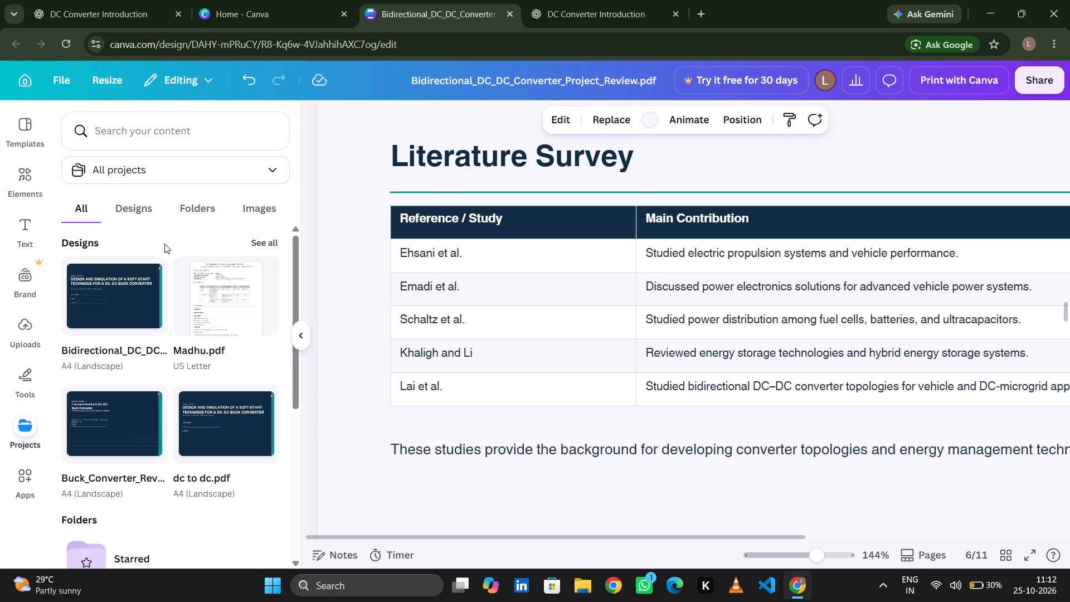
pyautogui.click(132, 397)
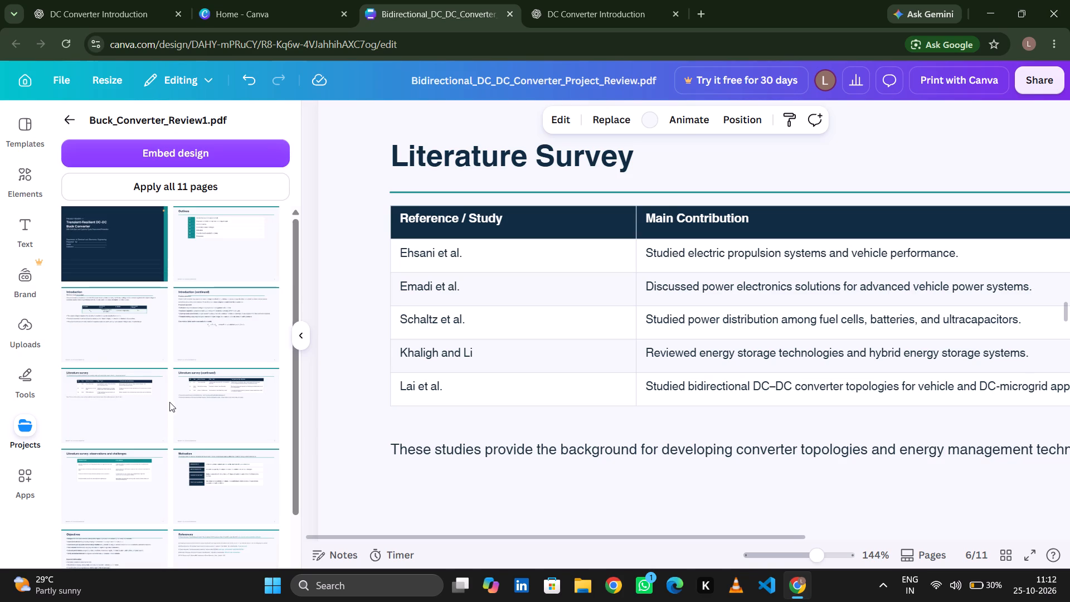
pyautogui.scroll(-2, 167, 405)
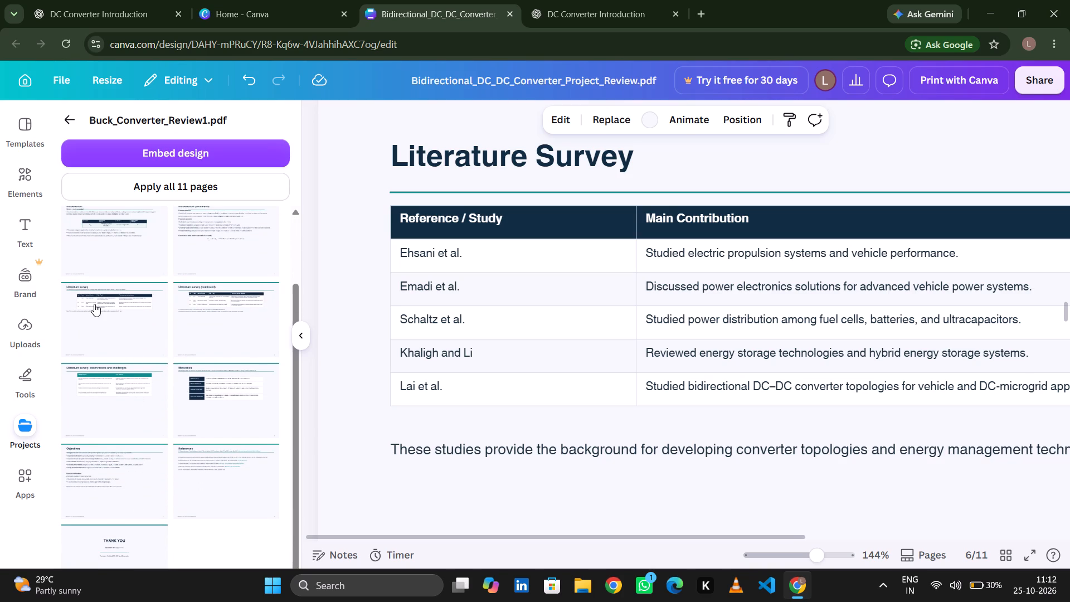
pyautogui.click(94, 304)
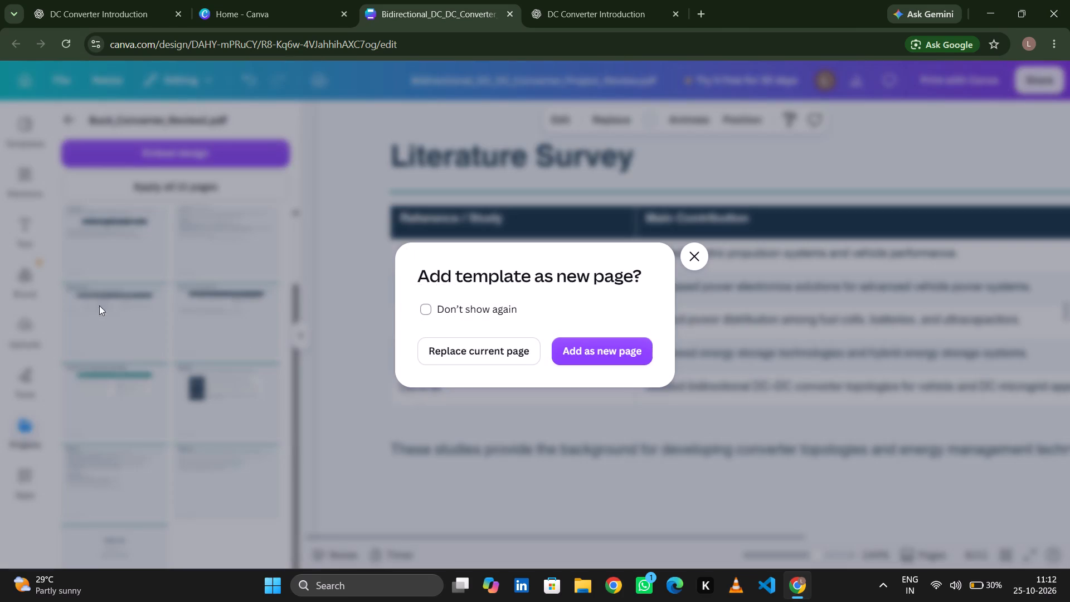
pyautogui.click(597, 353)
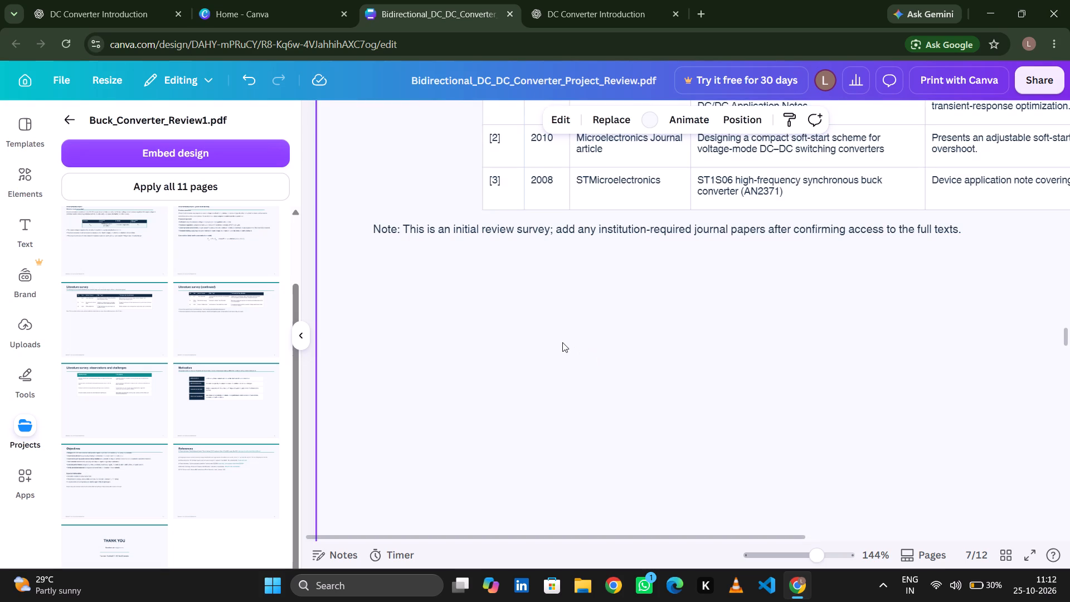
# Collapse the projects panel and compare the added Literature survey page with the existing Literature Survey, Observations and Challenges, and Operating Modes pages.
pyautogui.scroll(-5, 562, 342)
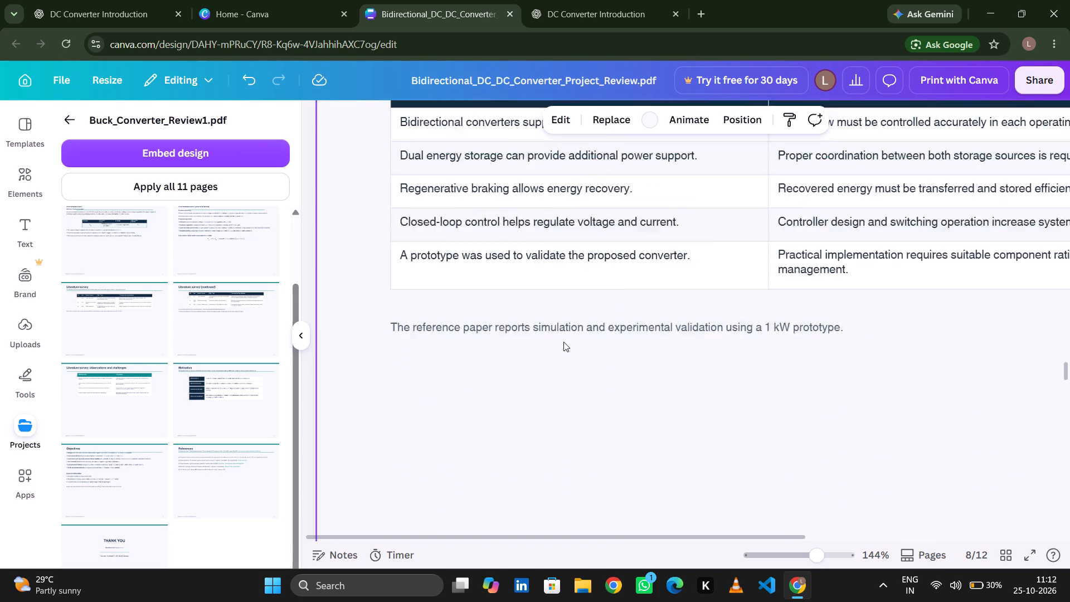
pyautogui.scroll(-1, 563, 342)
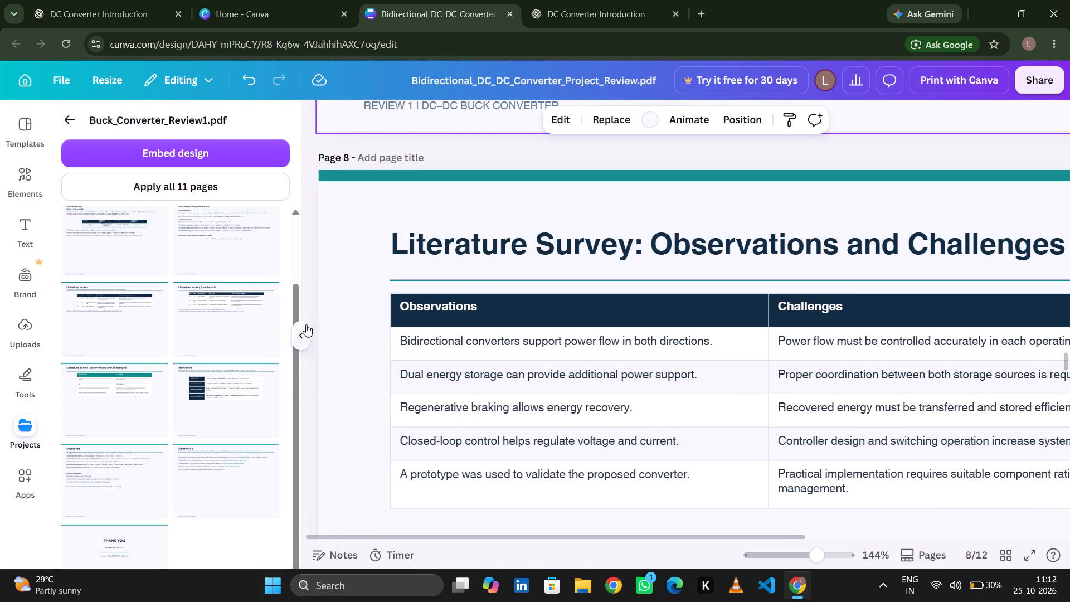
pyautogui.click(300, 327)
pyautogui.scroll(2, 541, 204)
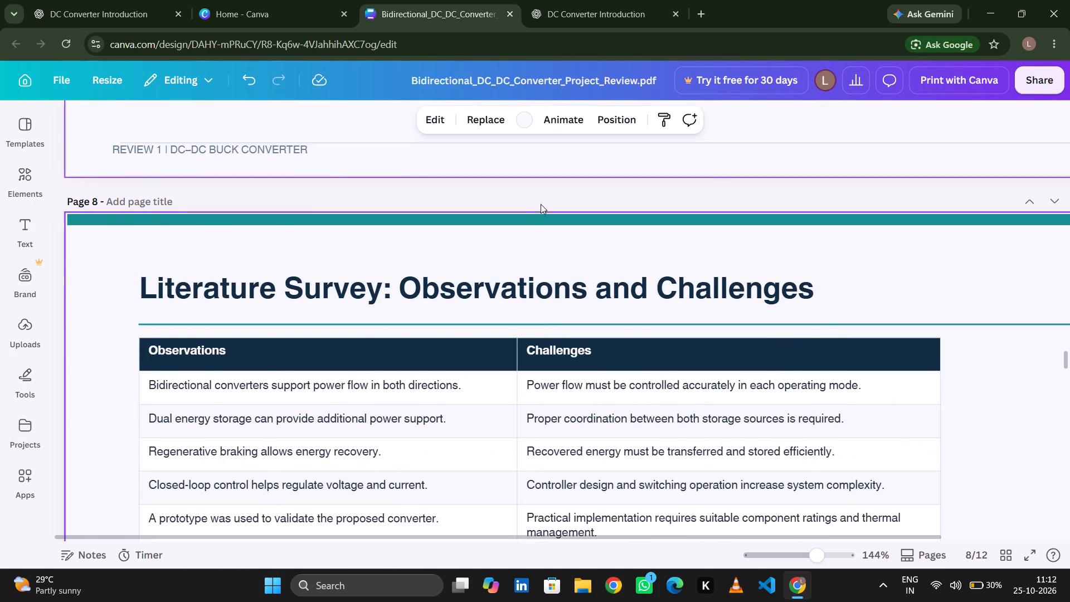
pyautogui.scroll(7, 541, 204)
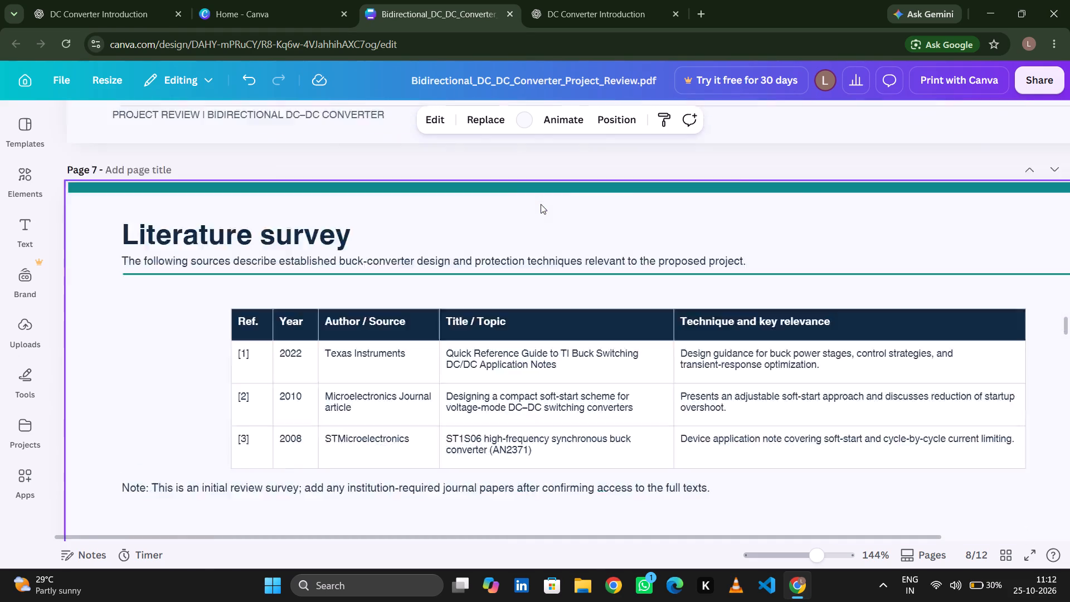
pyautogui.scroll(1, 541, 204)
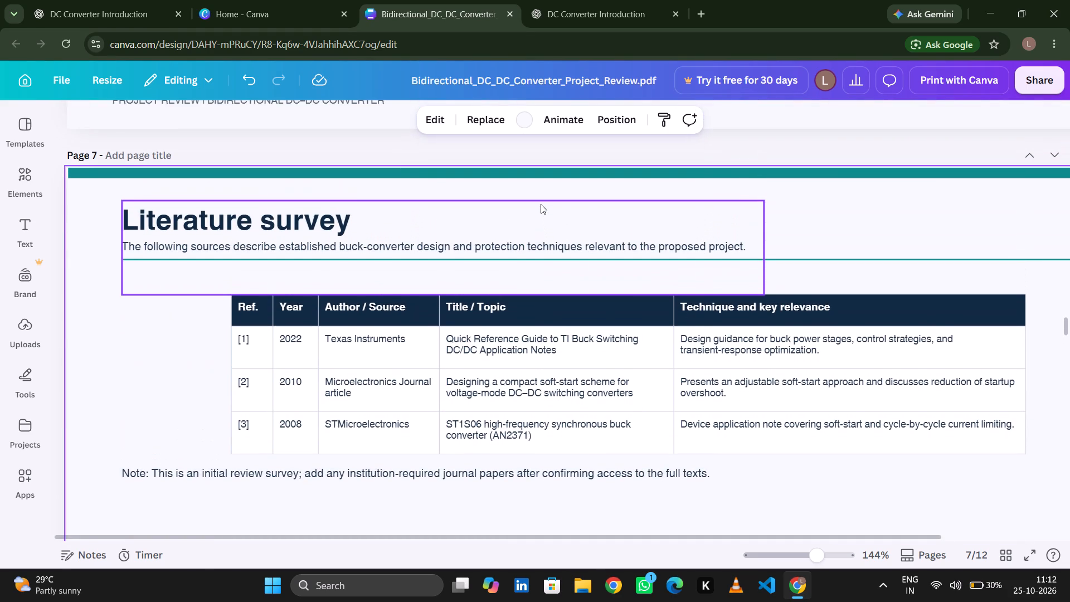
pyautogui.scroll(1, 541, 204)
pyautogui.scroll(-3, 541, 204)
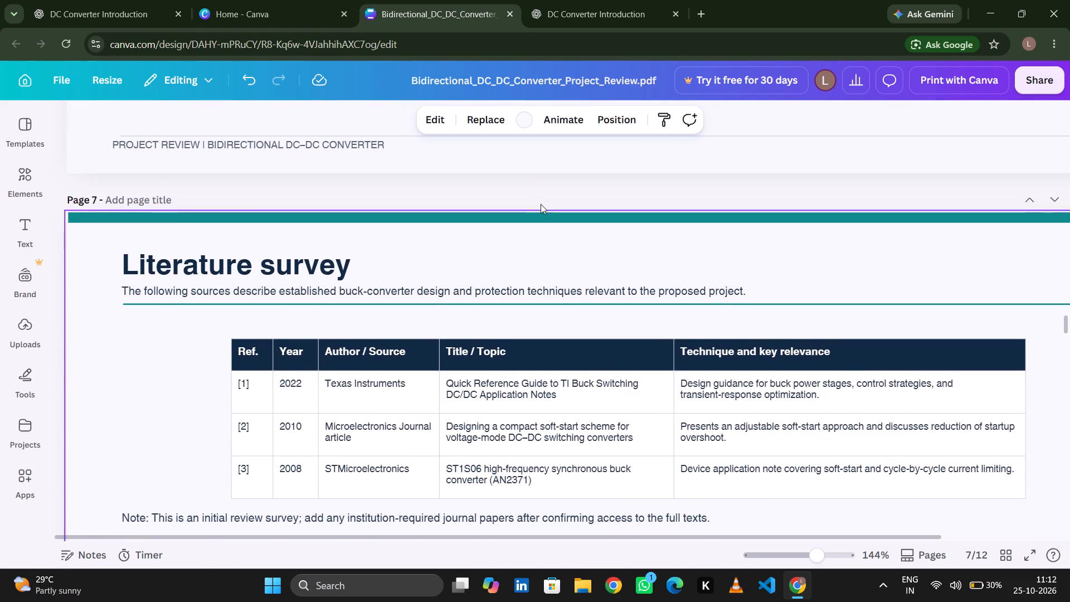
pyautogui.scroll(5, 541, 204)
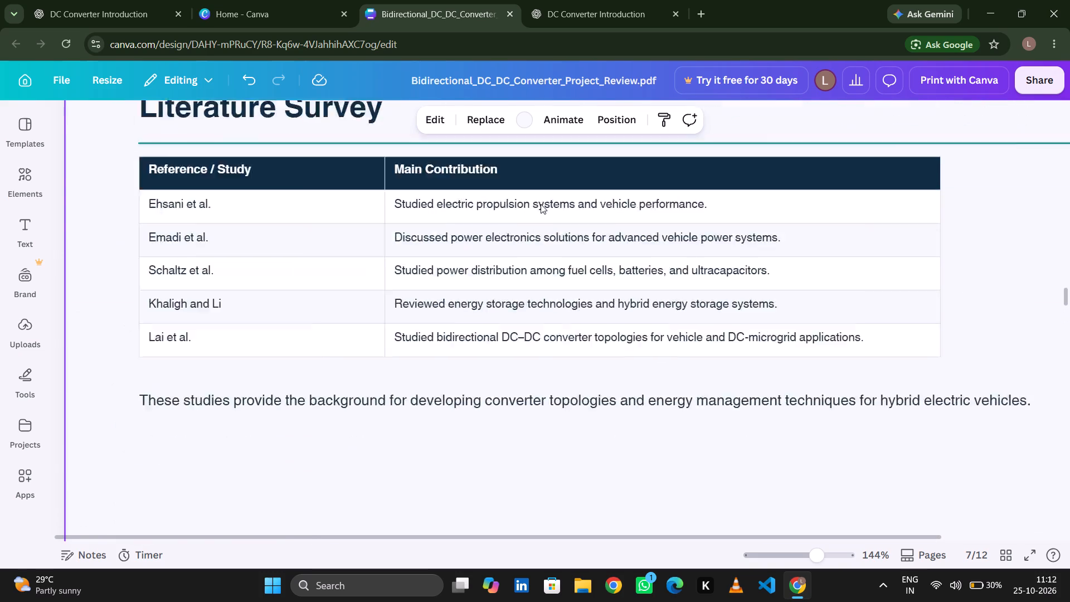
pyautogui.scroll(3, 541, 204)
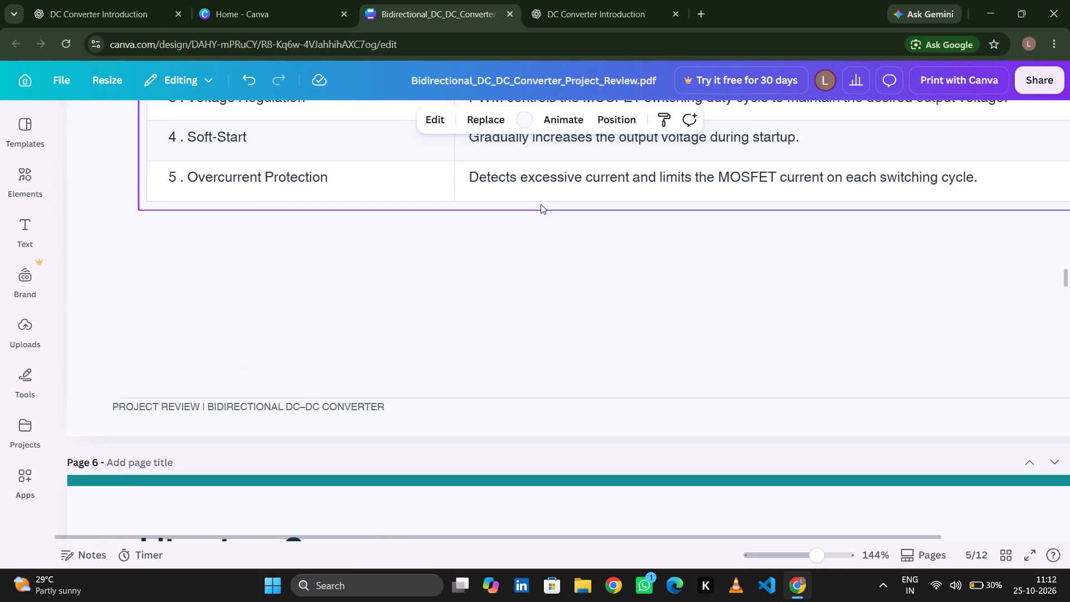
pyautogui.scroll(4, 541, 204)
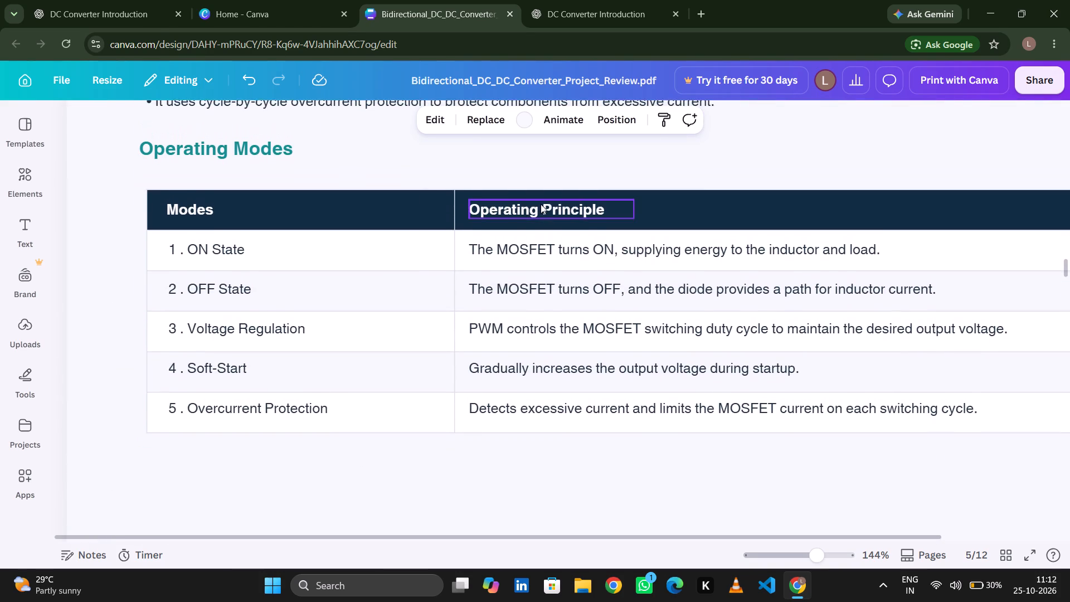
pyautogui.scroll(-1, 541, 204)
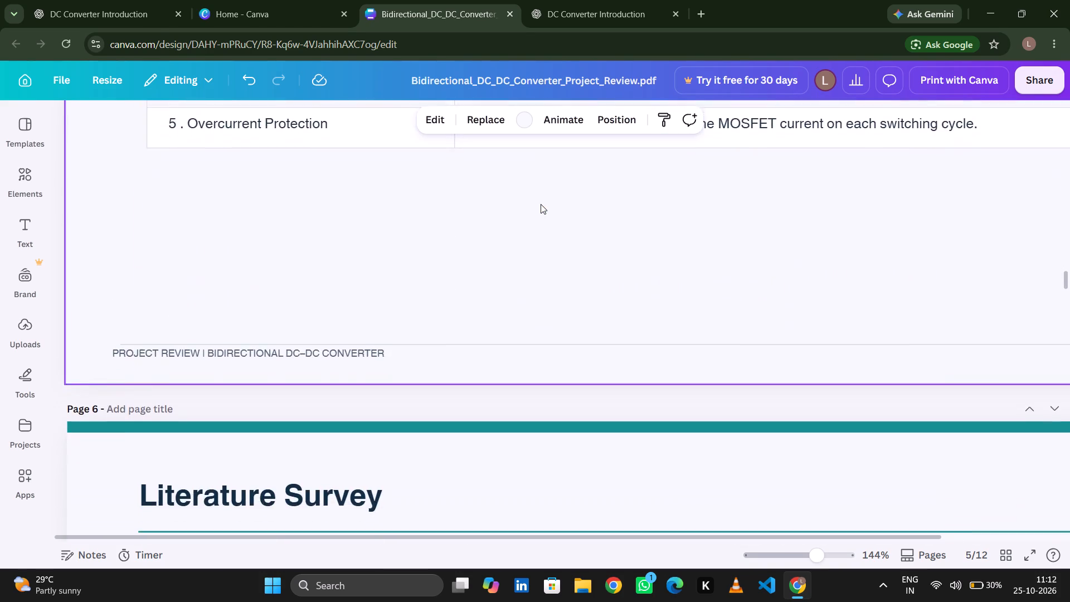
pyautogui.scroll(-3, 541, 204)
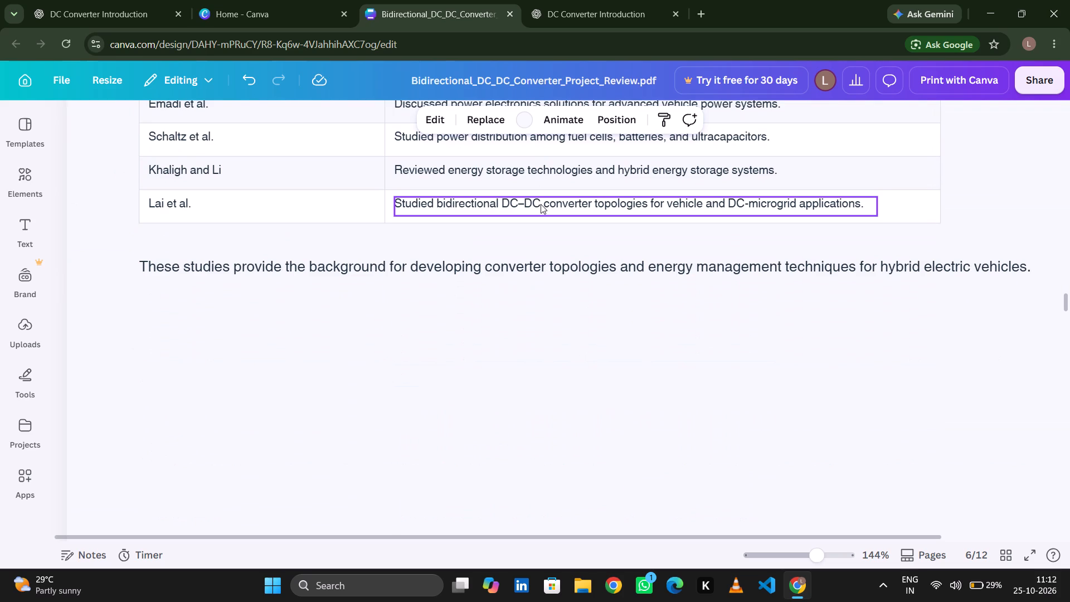
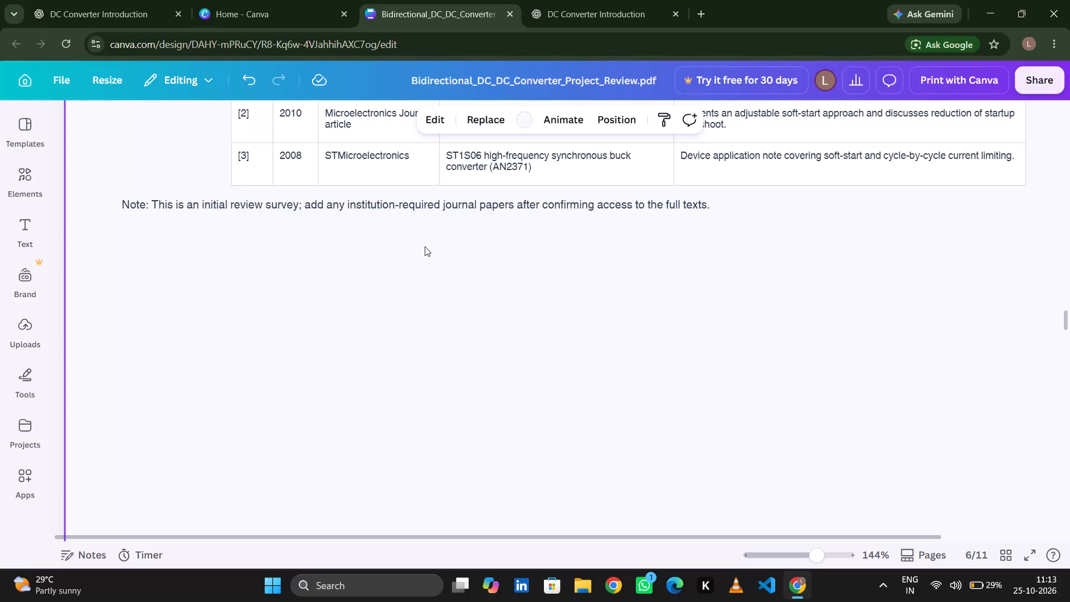
# Review the Operating Modes, Literature survey, and Observations and Challenges content on pages 5 to 7.
pyautogui.scroll(5, 432, 348)
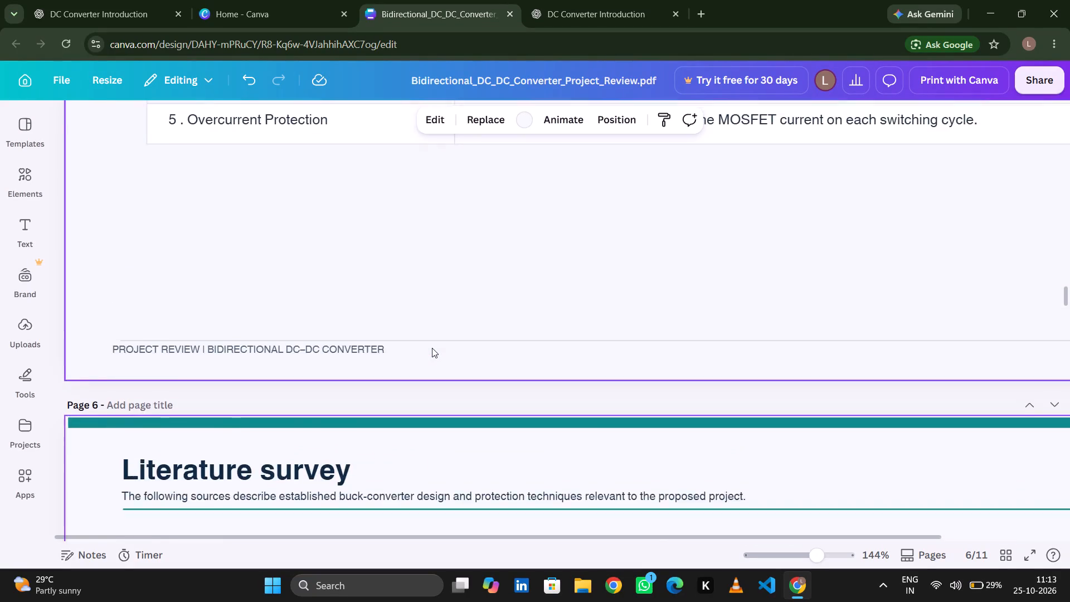
pyautogui.scroll(2, 432, 348)
pyautogui.scroll(-4, 432, 348)
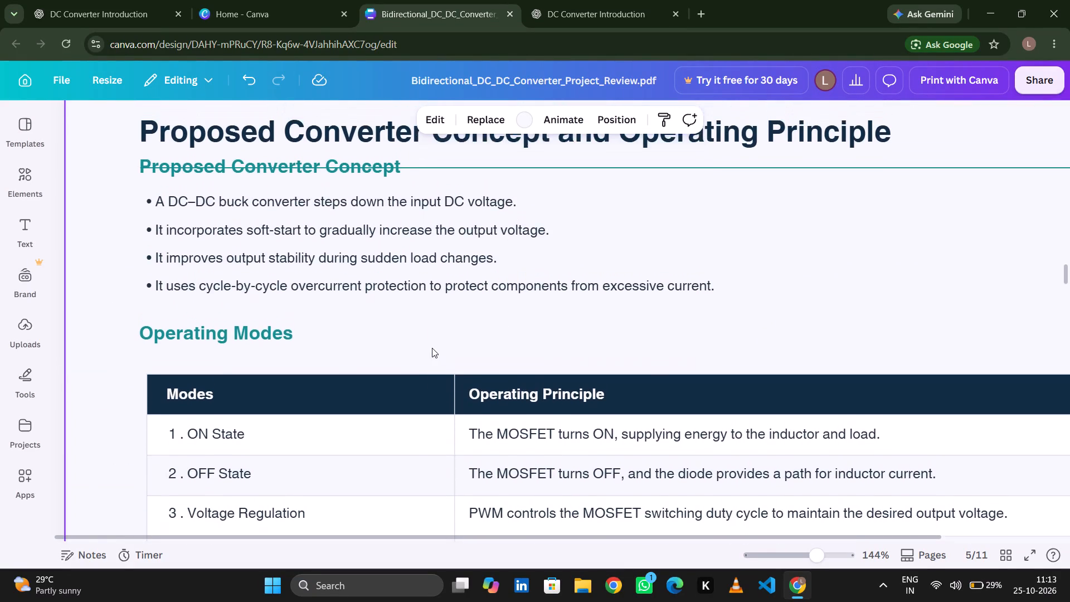
pyautogui.scroll(-6, 432, 348)
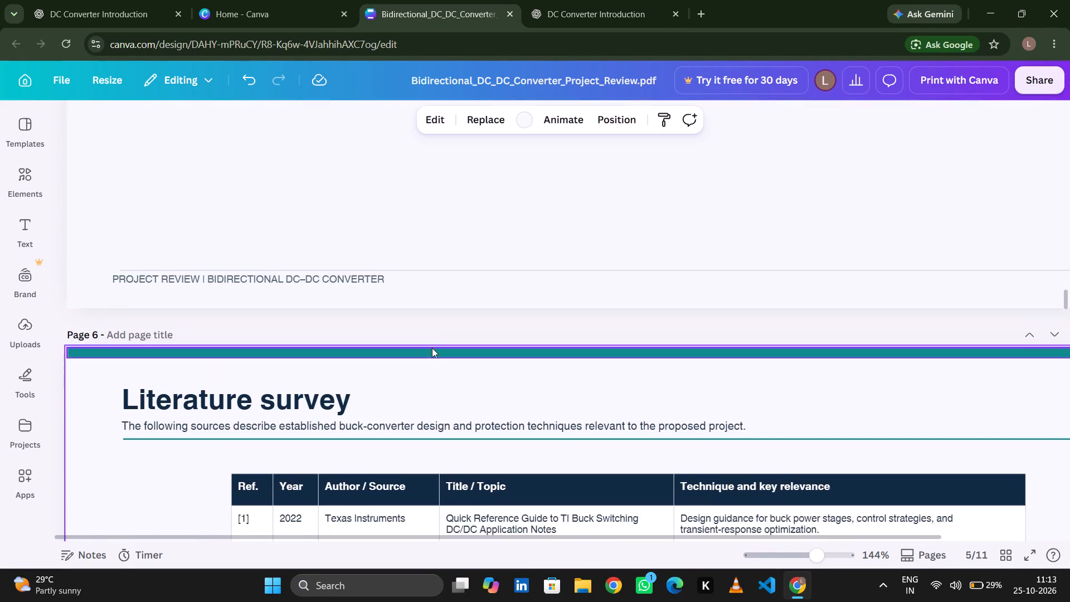
pyautogui.scroll(-1, 432, 348)
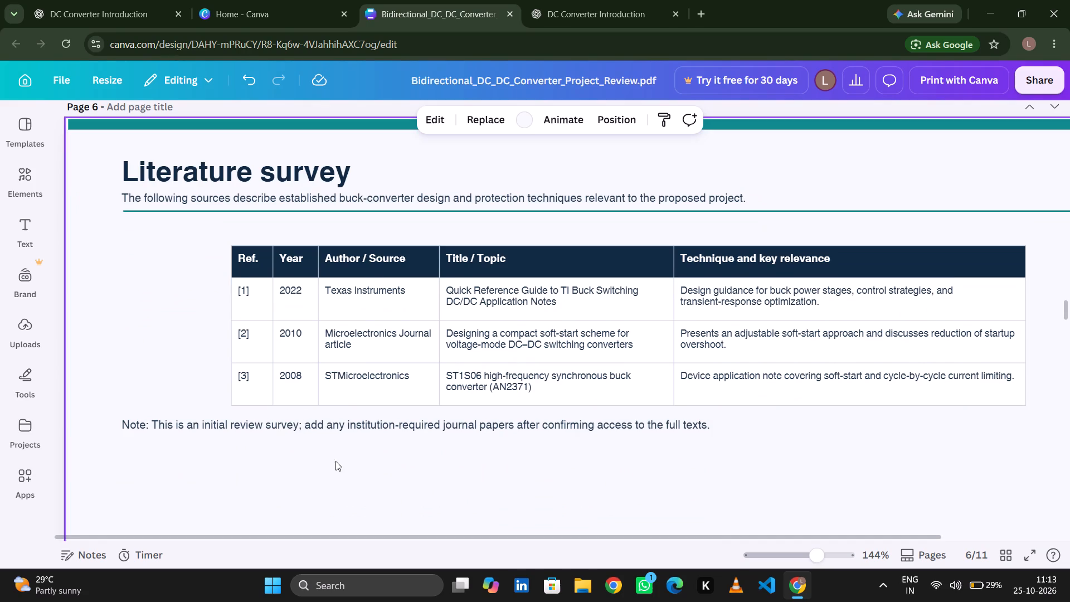
pyautogui.scroll(-5, 306, 425)
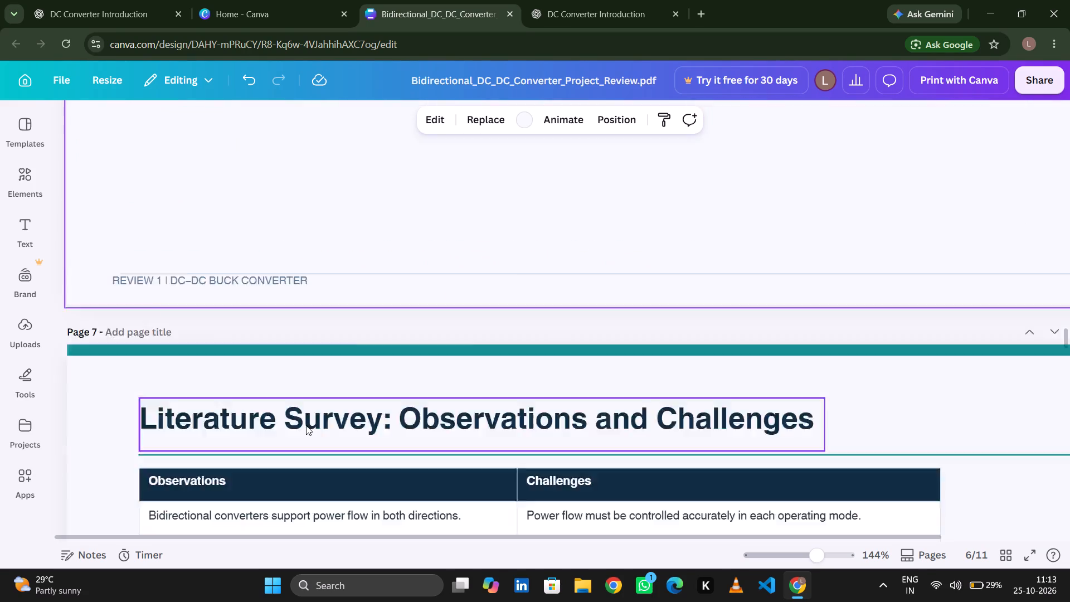
pyautogui.scroll(-1, 306, 425)
pyautogui.scroll(5, 306, 425)
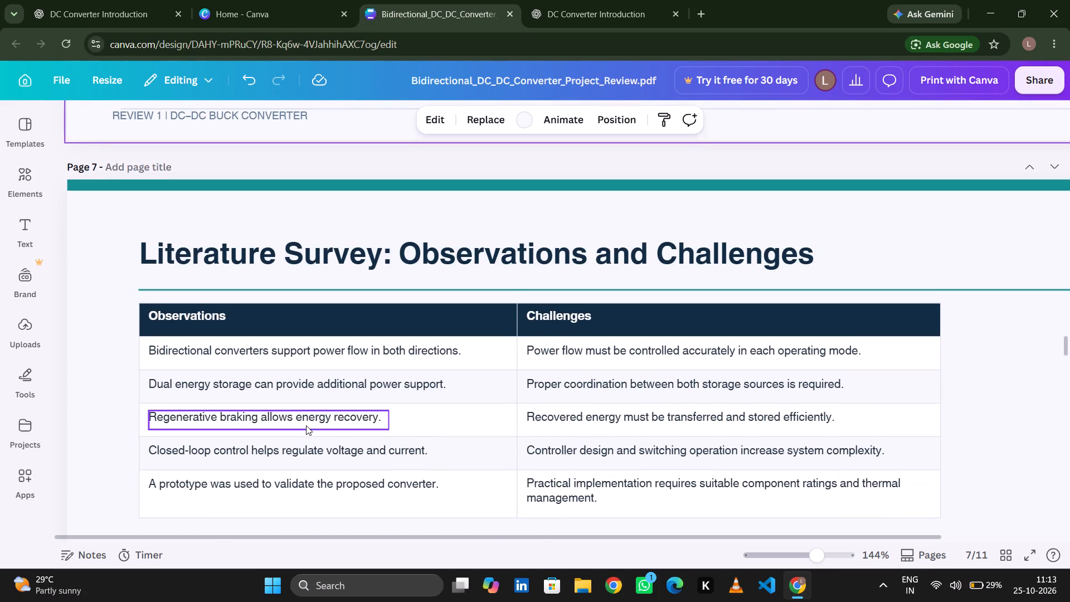
pyautogui.scroll(2, 306, 425)
pyautogui.scroll(2, 294, 256)
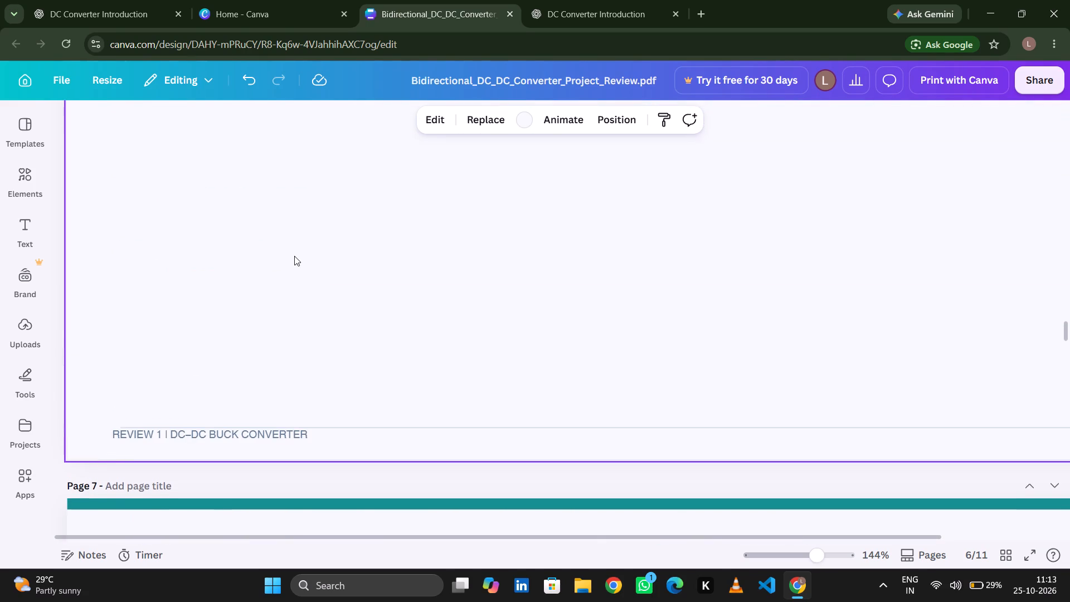
pyautogui.scroll(6, 294, 256)
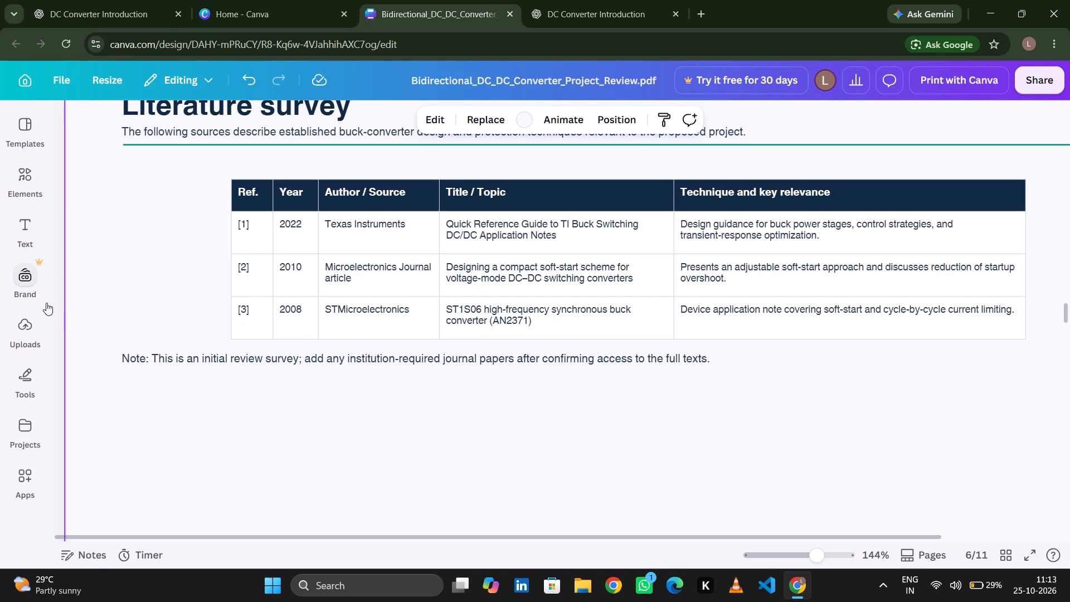
# Replace the Literature survey page on page 6 with the Literature survey (continued) page from Buck_Converter_Review1.pdf.
pyautogui.click(26, 422)
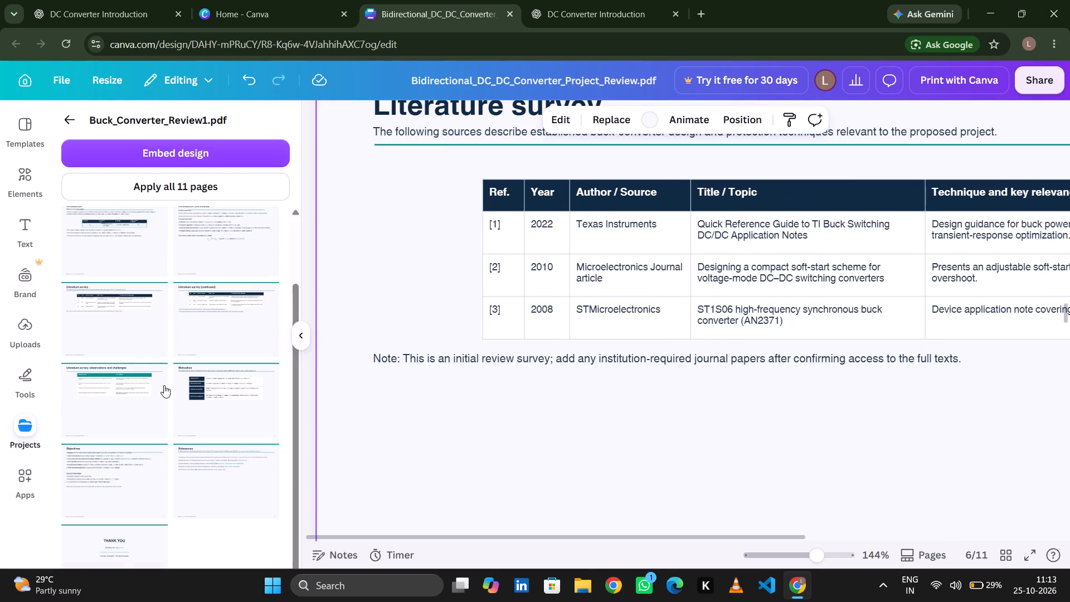
pyautogui.scroll(3, 164, 385)
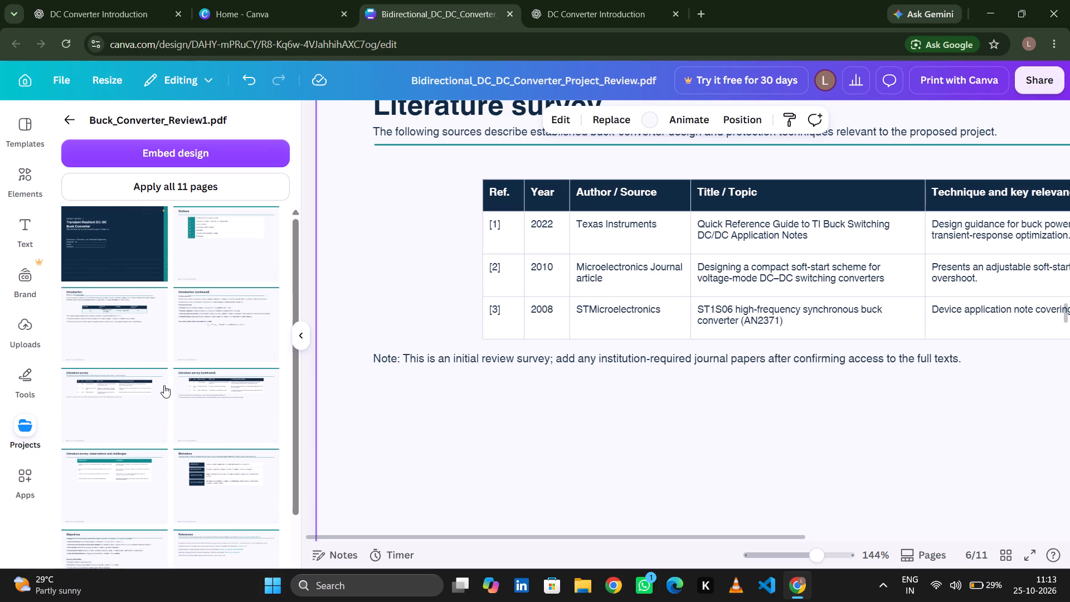
pyautogui.click(239, 408)
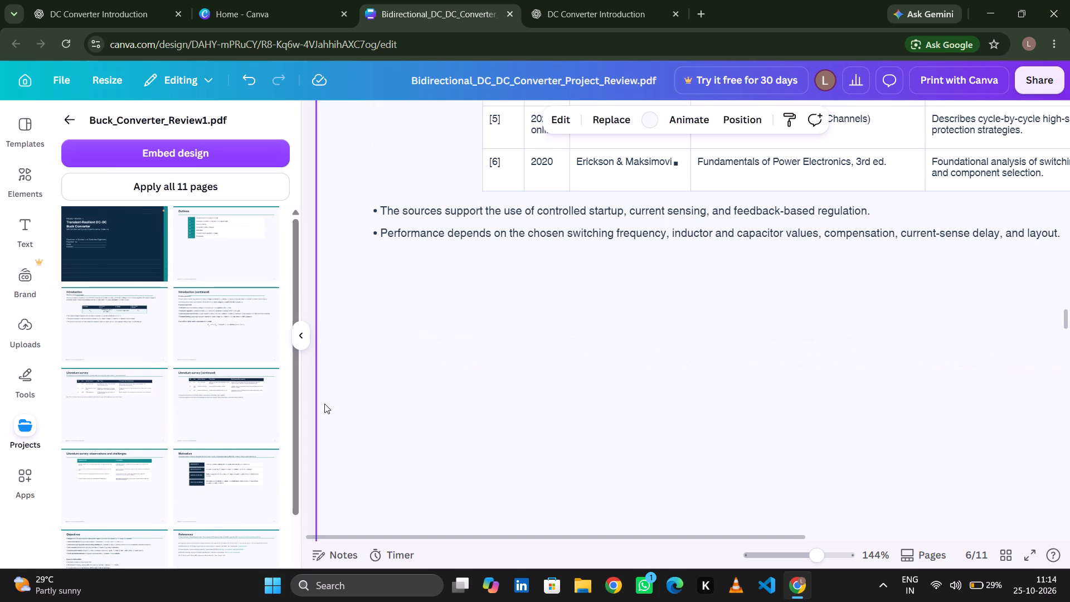
# Check the Literature survey (continued) page on page 6 against the neighbouring pages 5 and 7.
pyautogui.scroll(8, 324, 404)
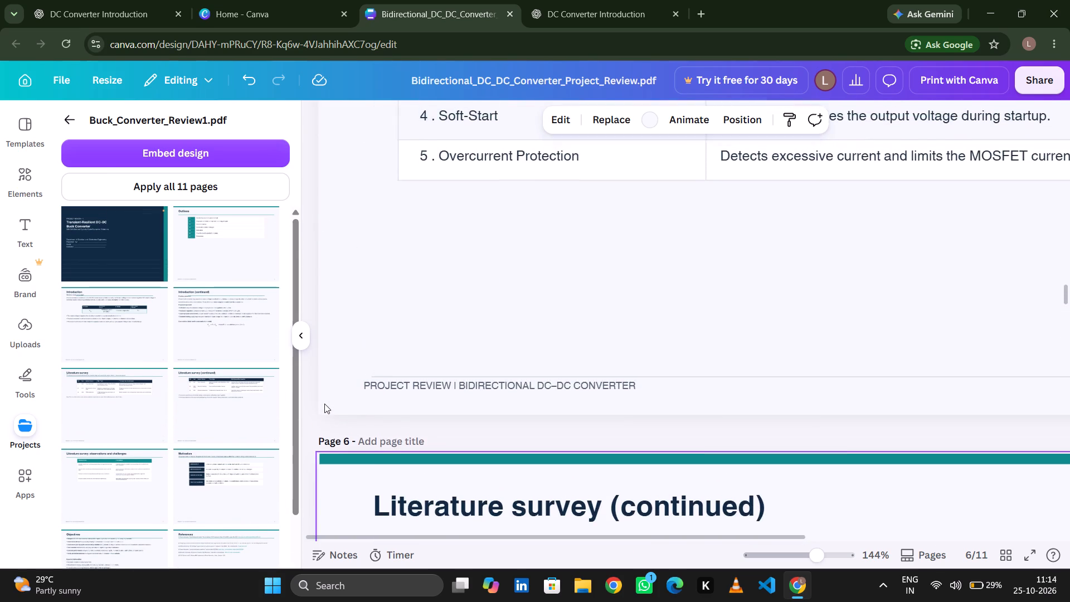
pyautogui.scroll(5, 324, 404)
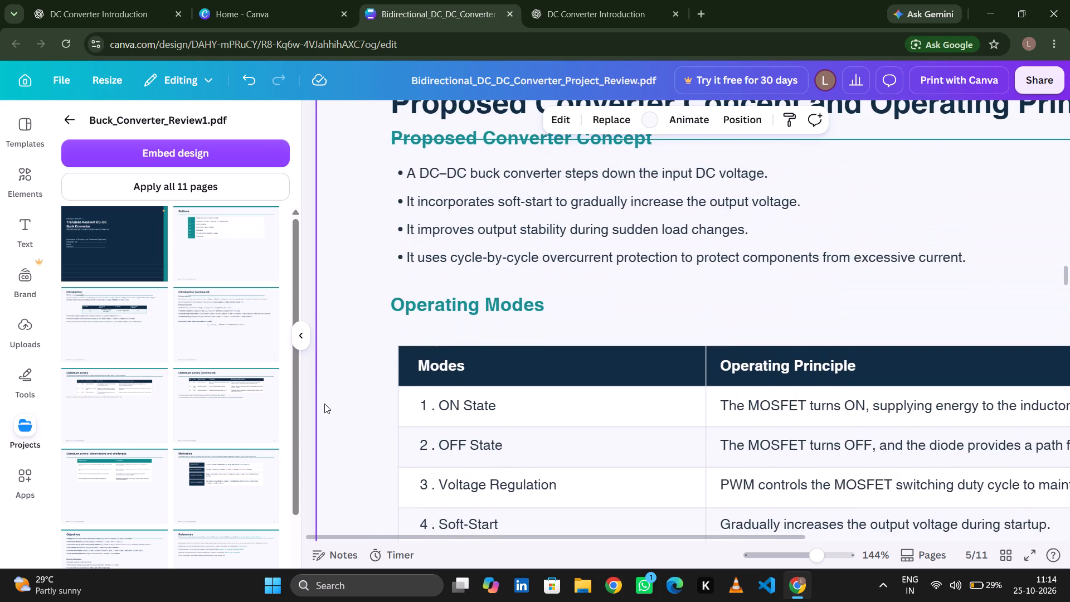
pyautogui.scroll(-3, 324, 404)
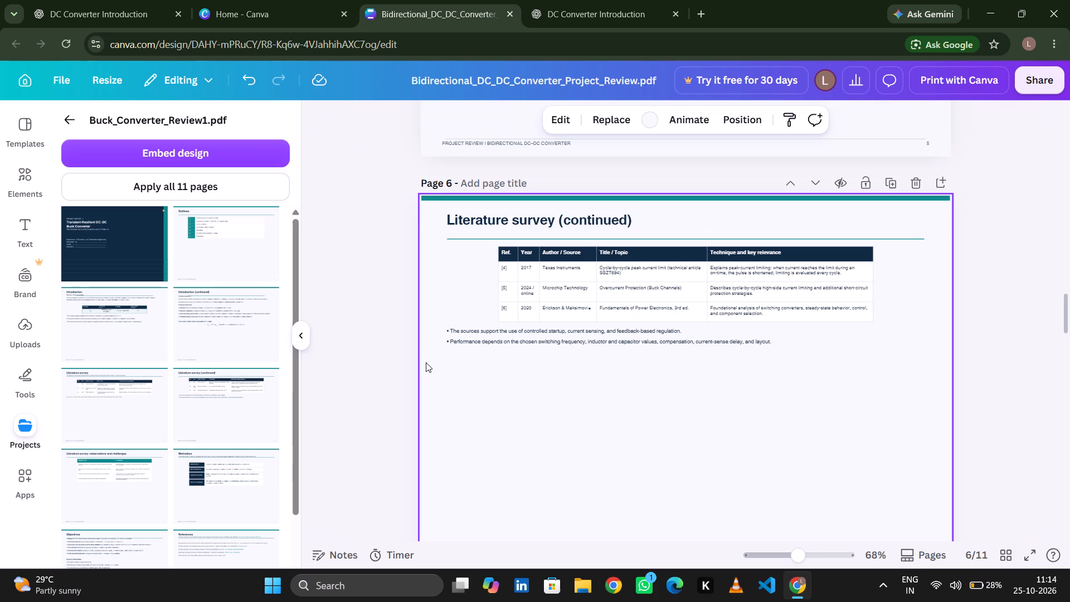
pyautogui.scroll(3, 373, 261)
pyautogui.scroll(-1, 373, 261)
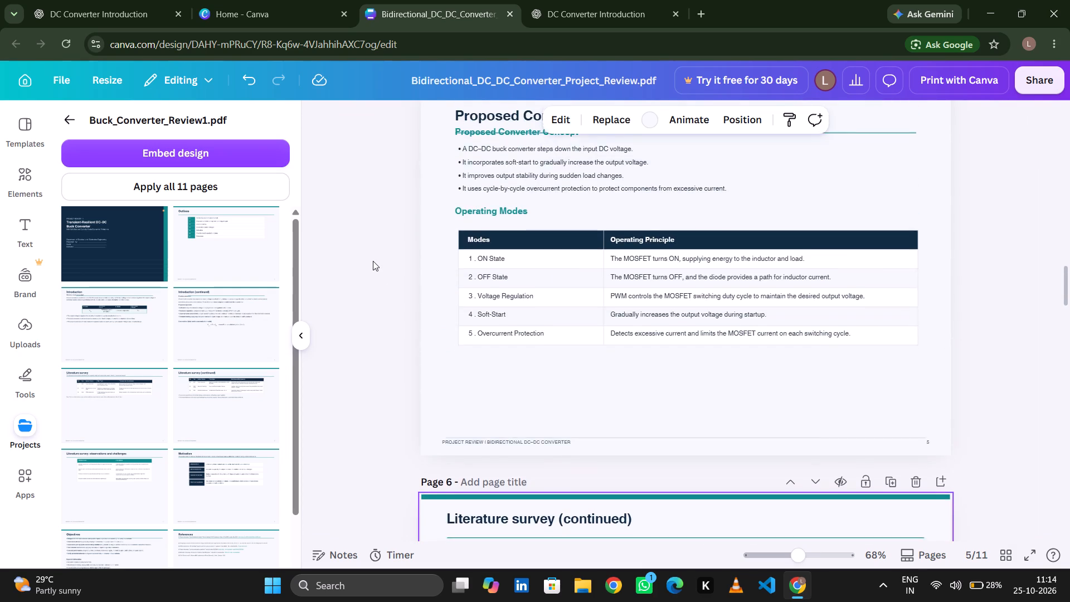
pyautogui.scroll(-1, 373, 261)
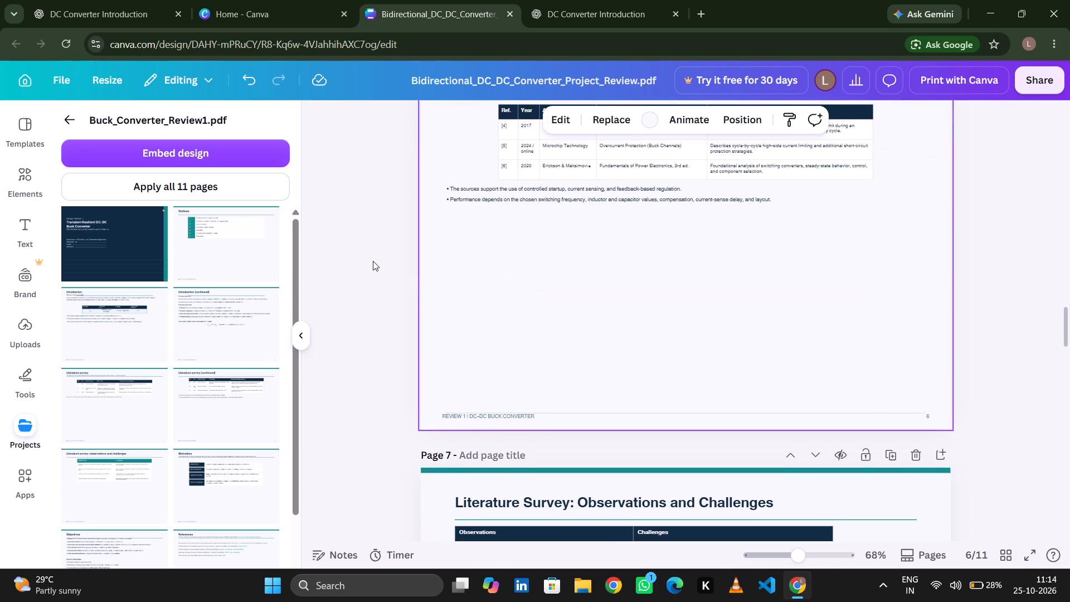
pyautogui.click(373, 261)
# Add the first Literature survey page of Buck_Converter_Review1.pdf as a new page directly after page 5.
pyautogui.scroll(1, 373, 261)
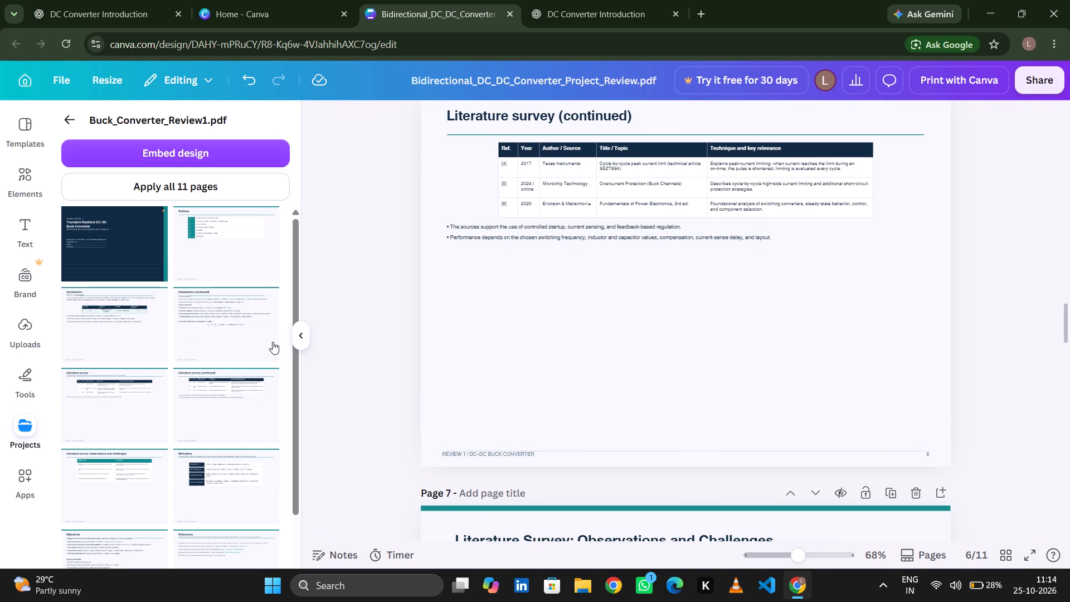
pyautogui.scroll(6, 353, 305)
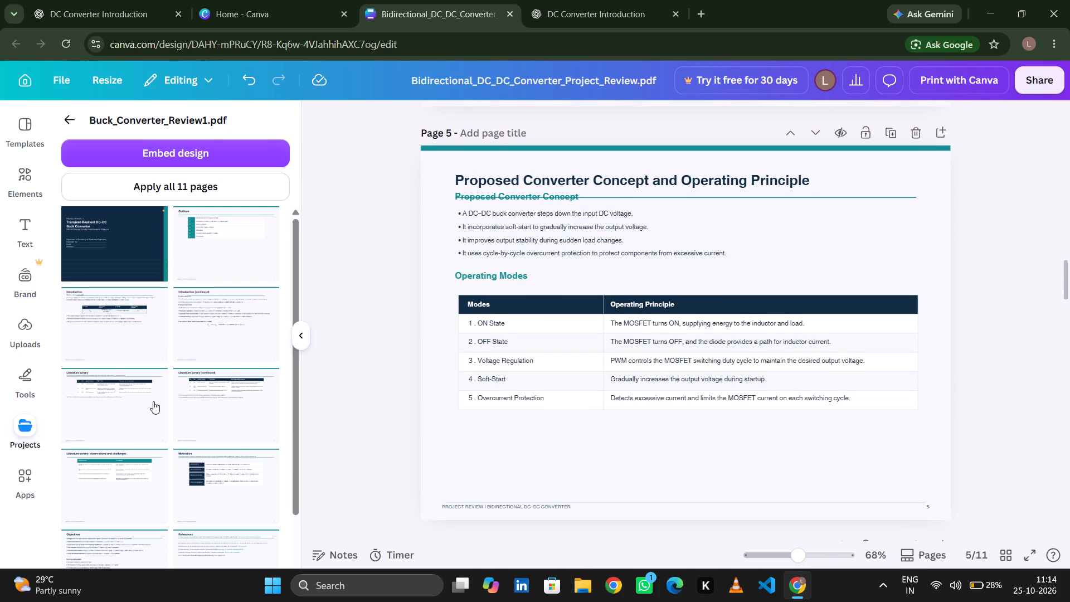
pyautogui.scroll(-1, 154, 400)
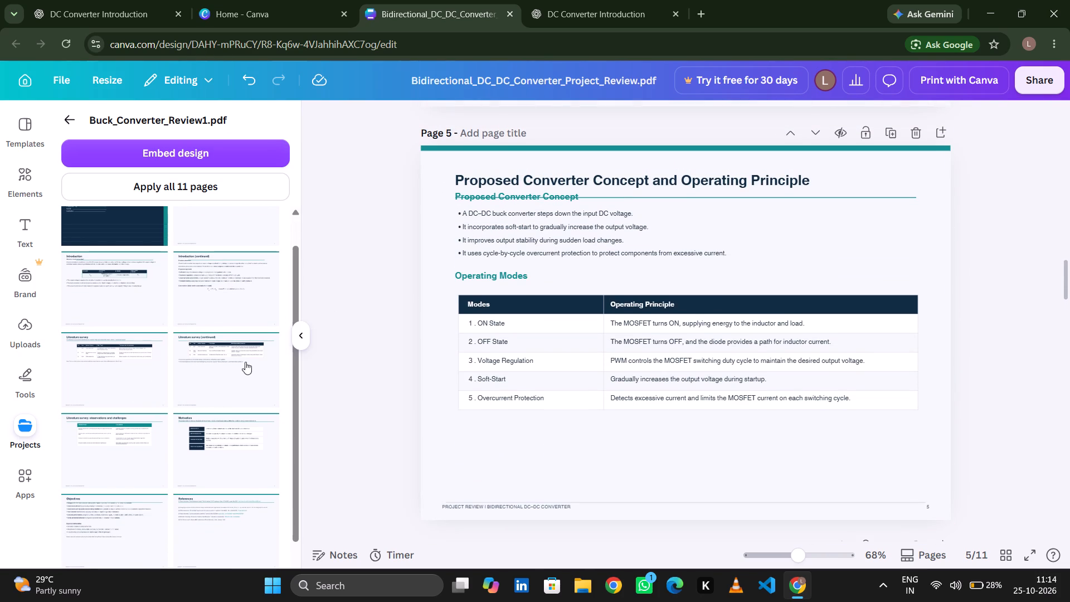
pyautogui.click(122, 357)
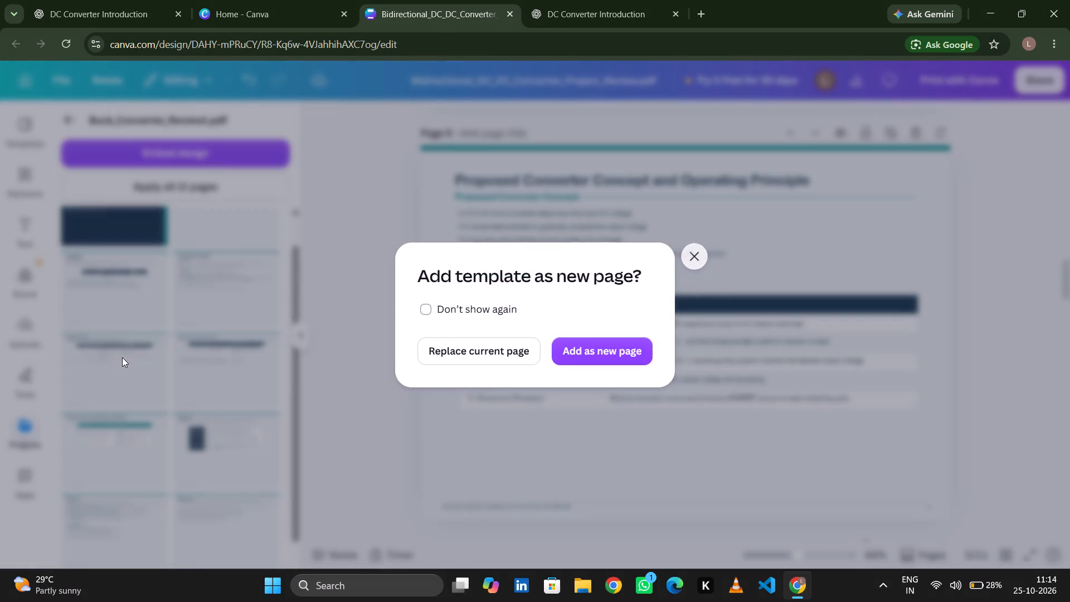
pyautogui.click(596, 358)
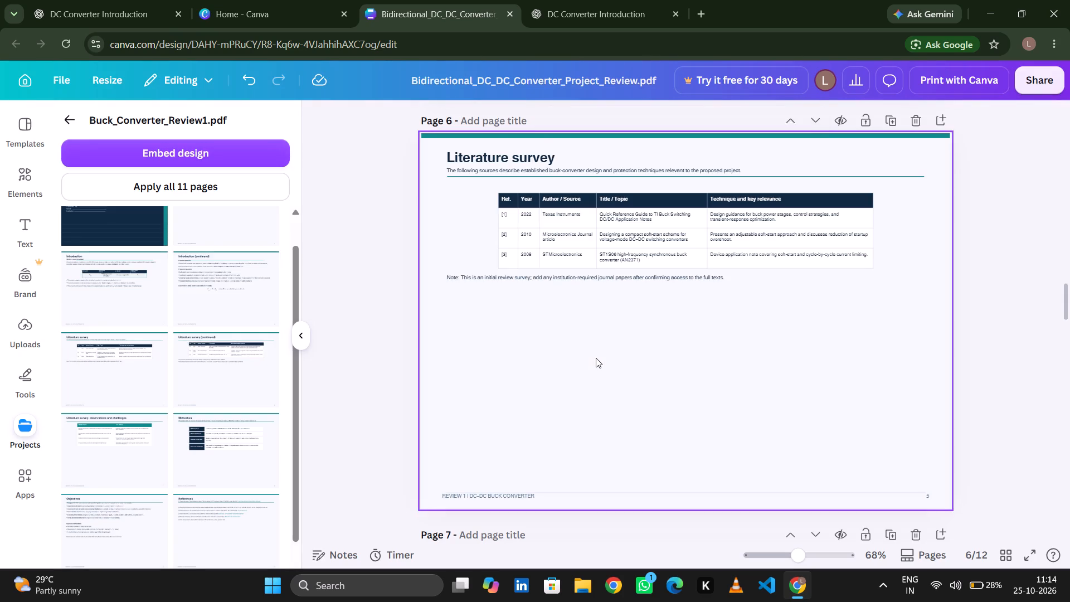
pyautogui.click(335, 253)
# Review the page sequence from Operating Modes through both Literature survey pages to Observations and Challenges and Motivation.
pyautogui.scroll(2, 335, 253)
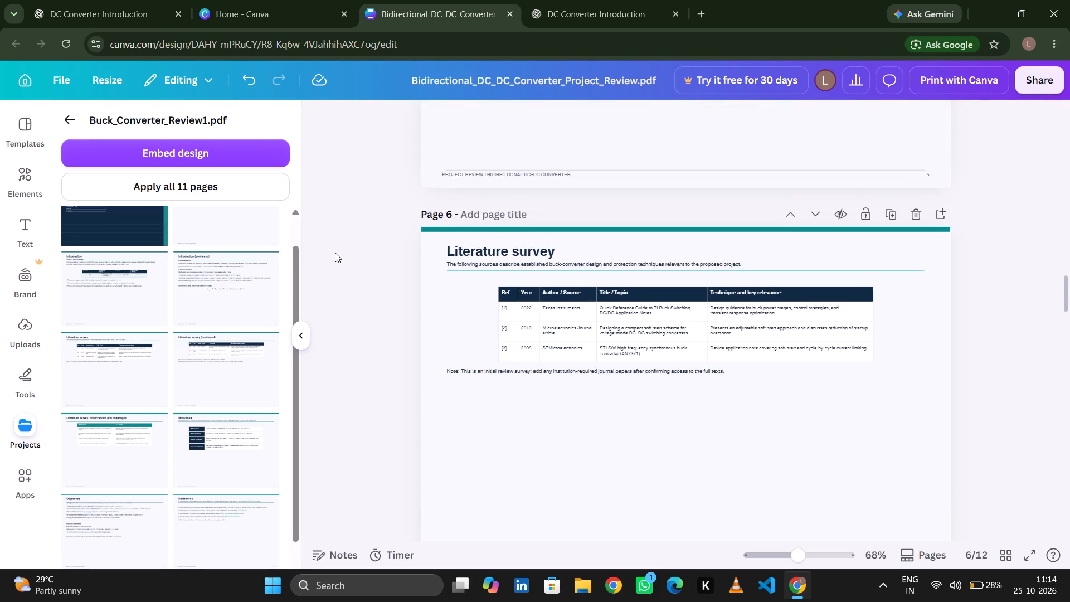
pyautogui.scroll(2, 335, 253)
pyautogui.scroll(-4, 335, 253)
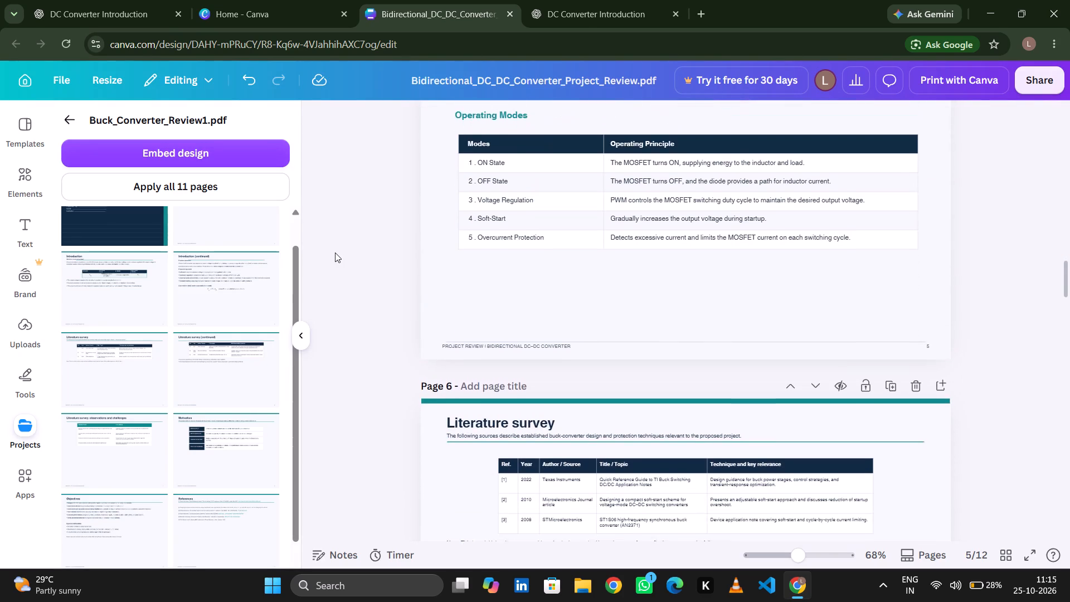
pyautogui.scroll(-5, 335, 253)
pyautogui.hscroll(1, 335, 253)
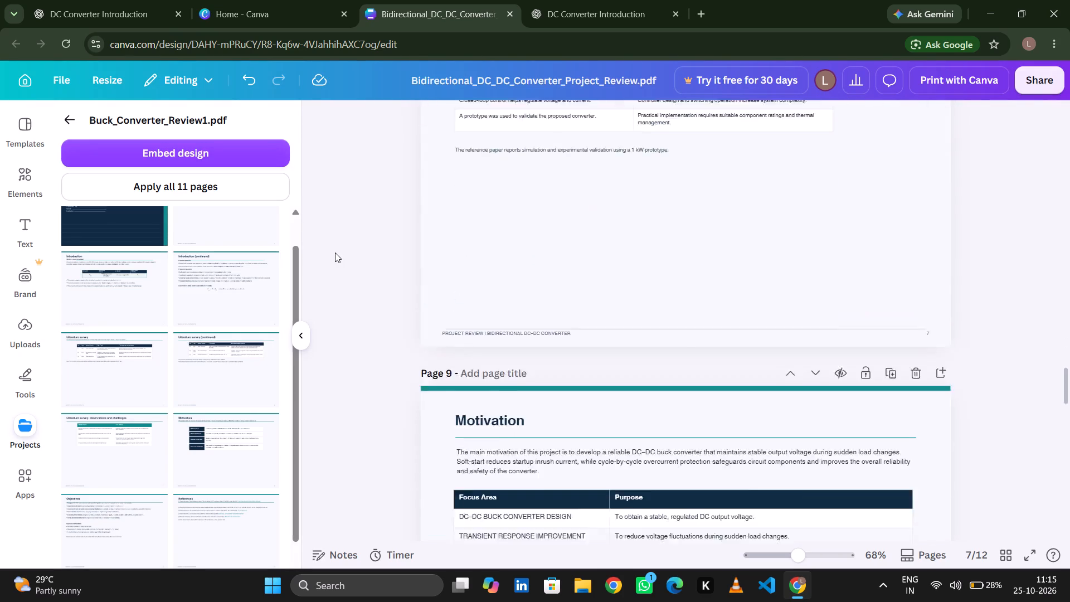
pyautogui.hscroll(1, 335, 253)
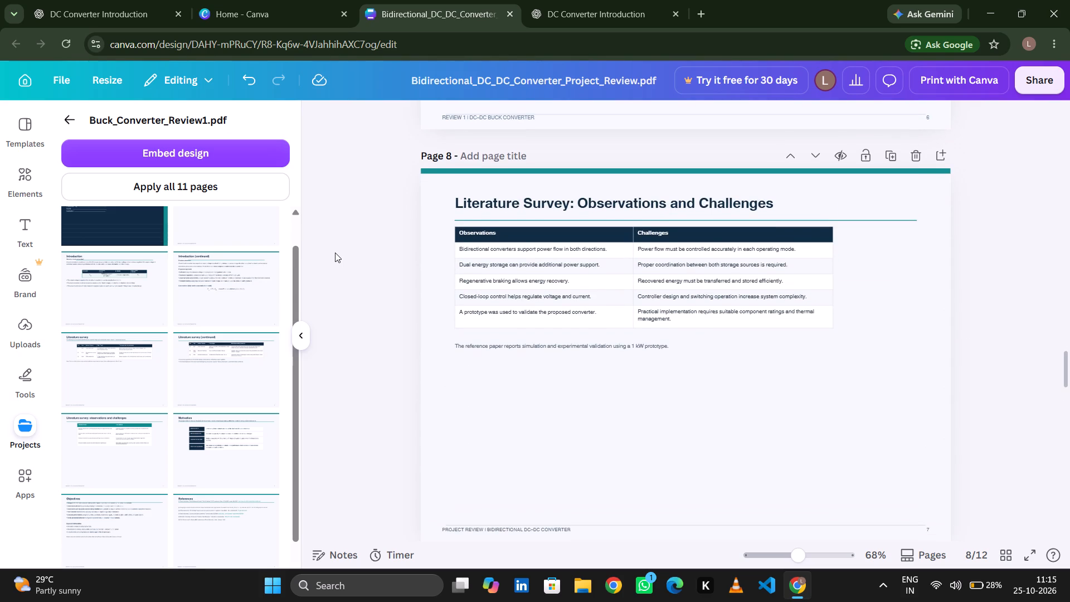
pyautogui.scroll(-1, 335, 253)
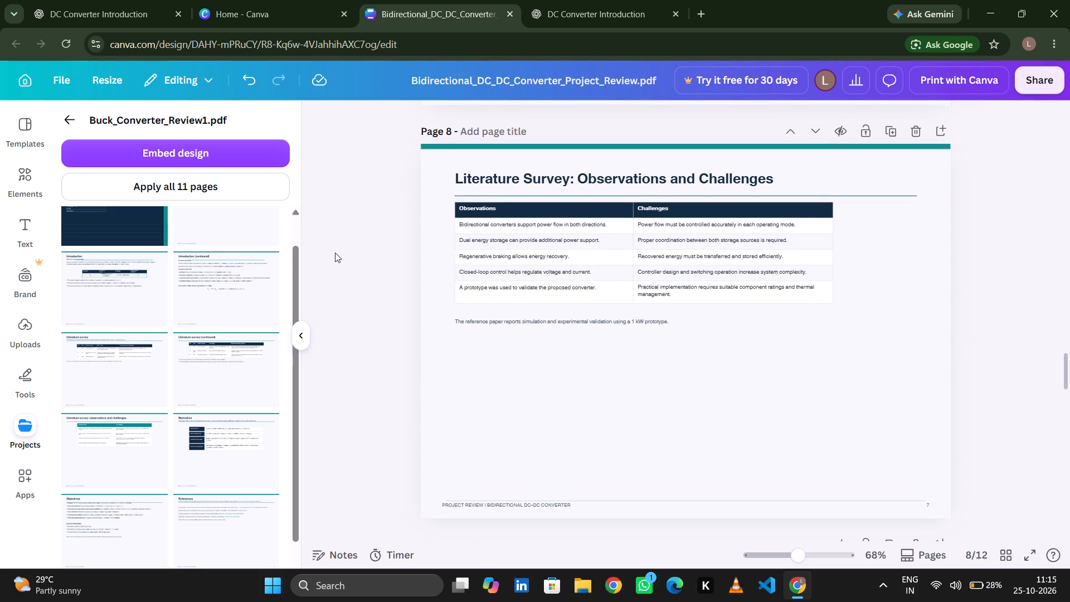
pyautogui.scroll(-2, 335, 253)
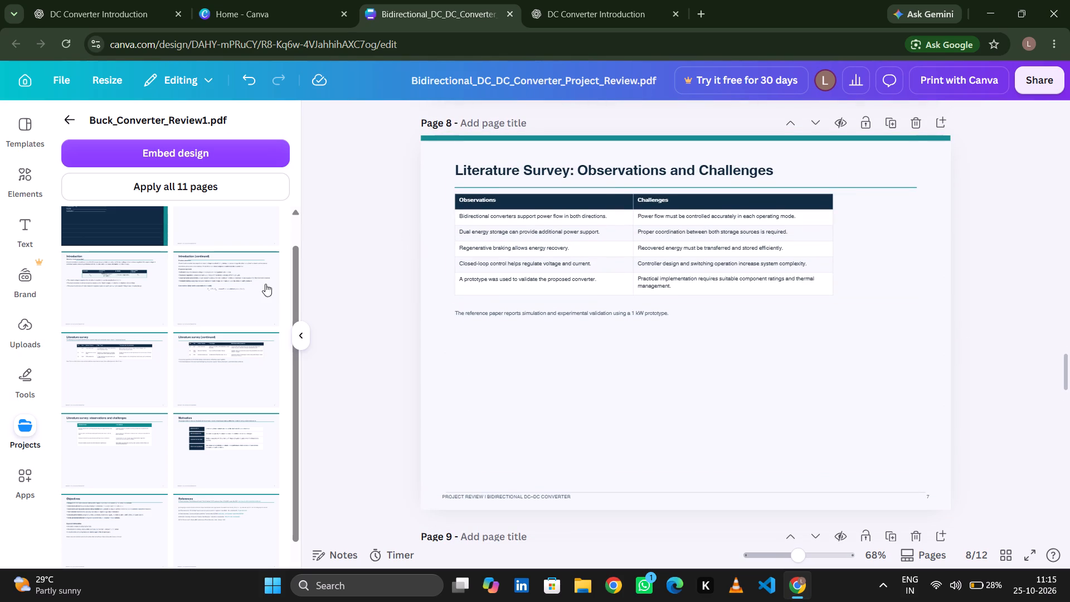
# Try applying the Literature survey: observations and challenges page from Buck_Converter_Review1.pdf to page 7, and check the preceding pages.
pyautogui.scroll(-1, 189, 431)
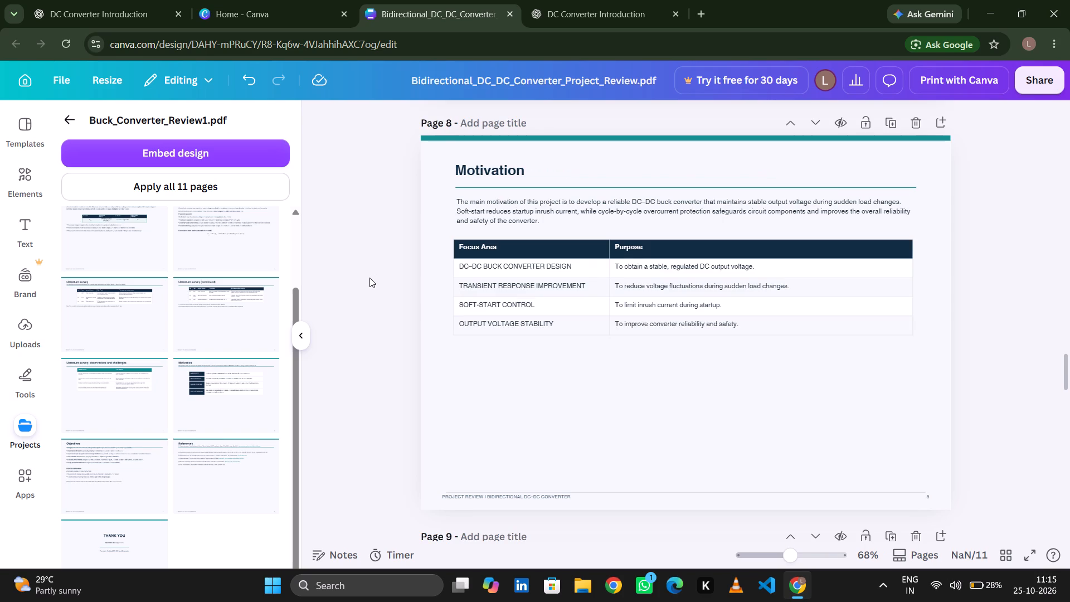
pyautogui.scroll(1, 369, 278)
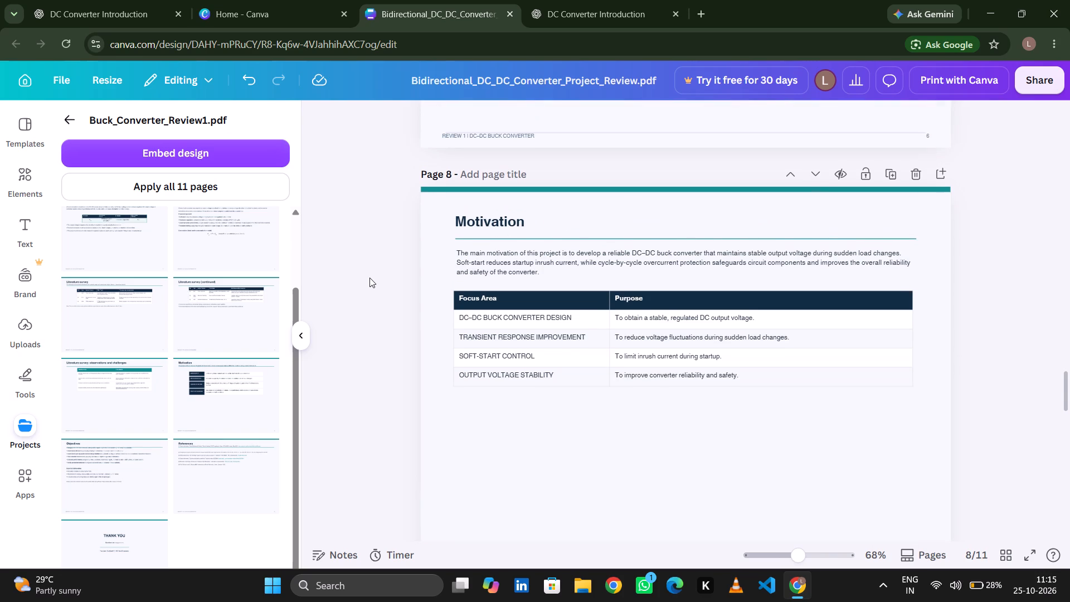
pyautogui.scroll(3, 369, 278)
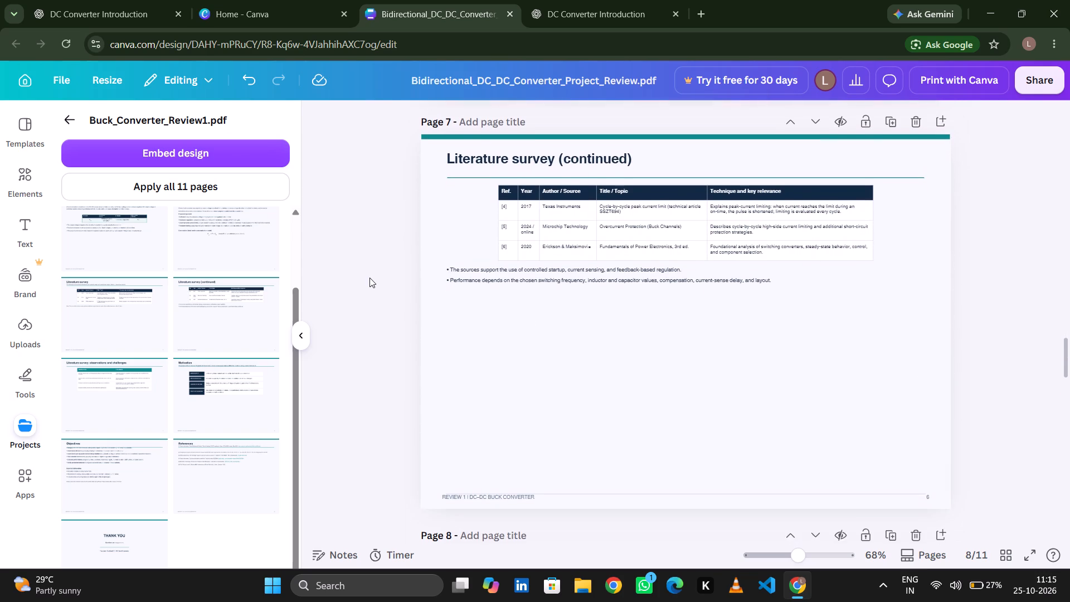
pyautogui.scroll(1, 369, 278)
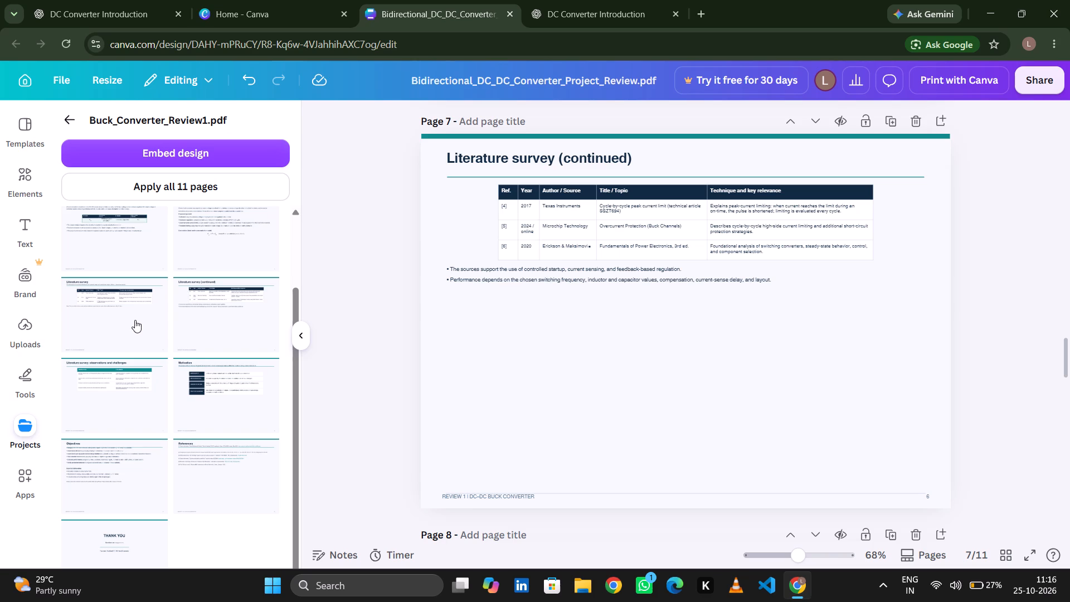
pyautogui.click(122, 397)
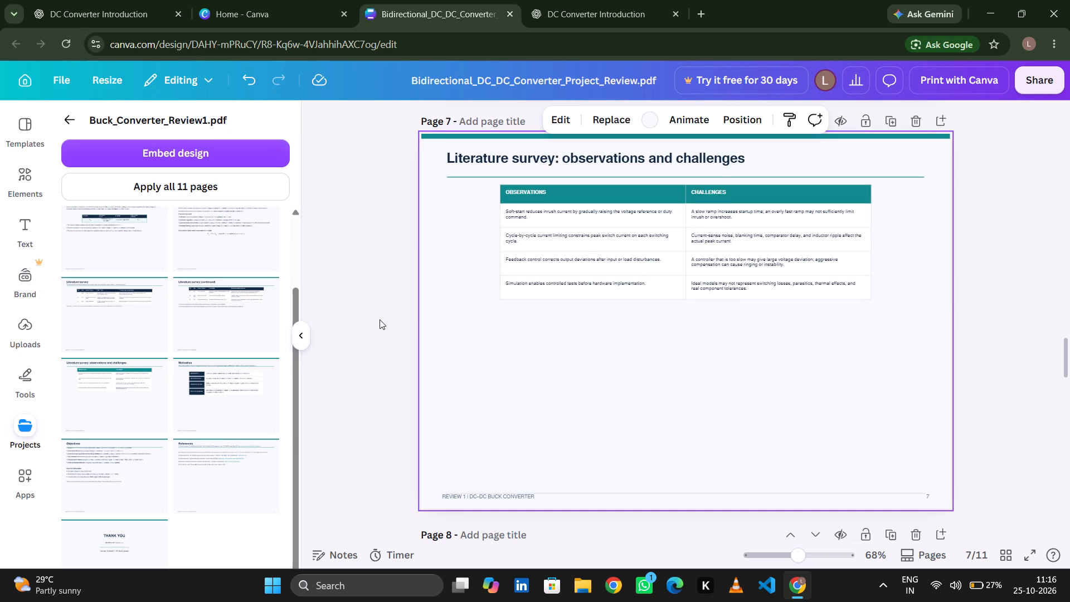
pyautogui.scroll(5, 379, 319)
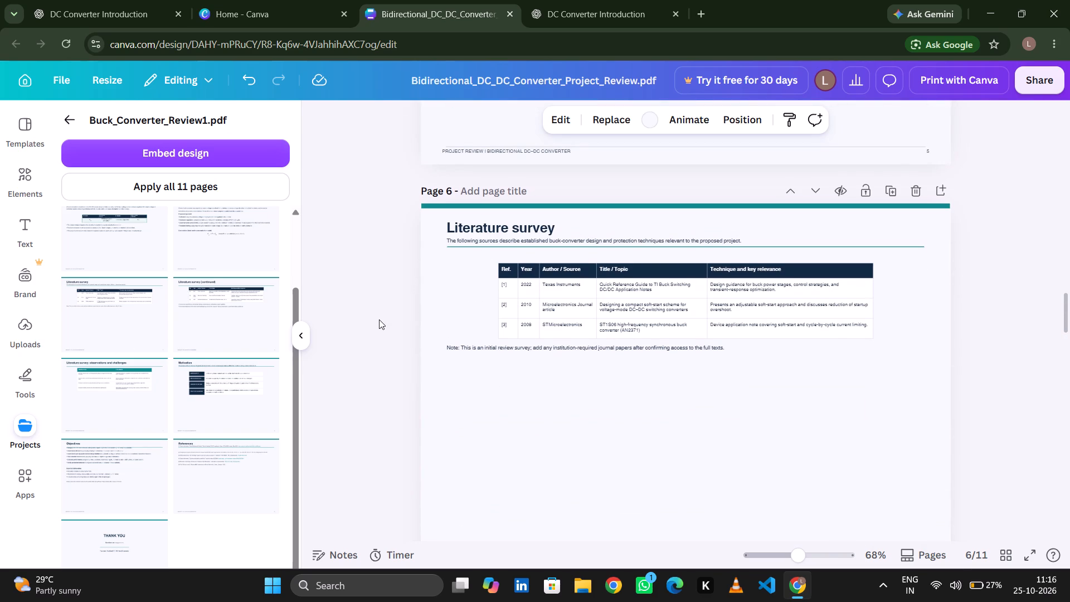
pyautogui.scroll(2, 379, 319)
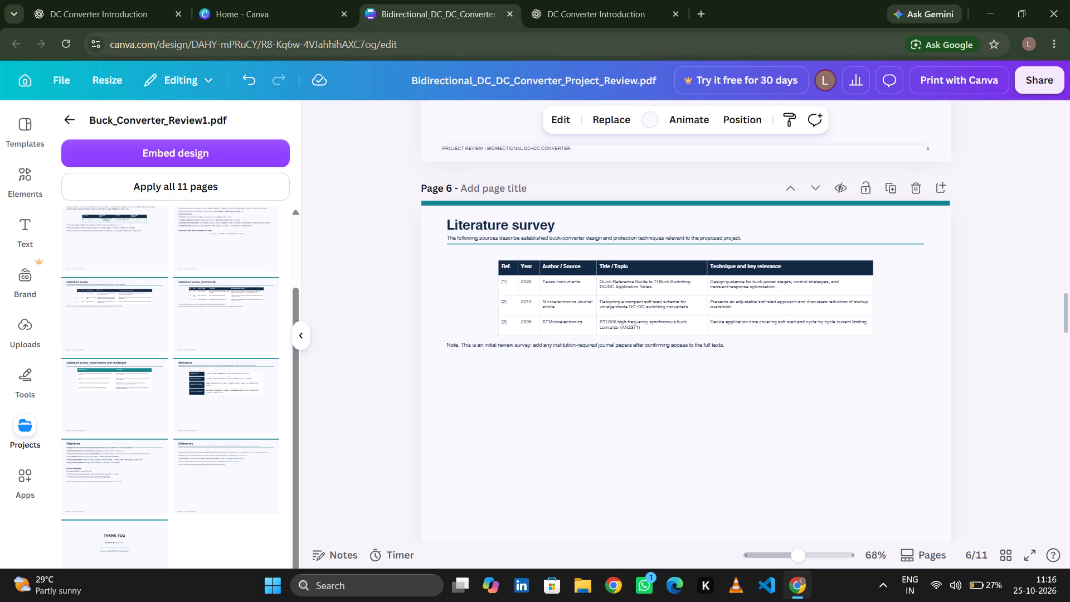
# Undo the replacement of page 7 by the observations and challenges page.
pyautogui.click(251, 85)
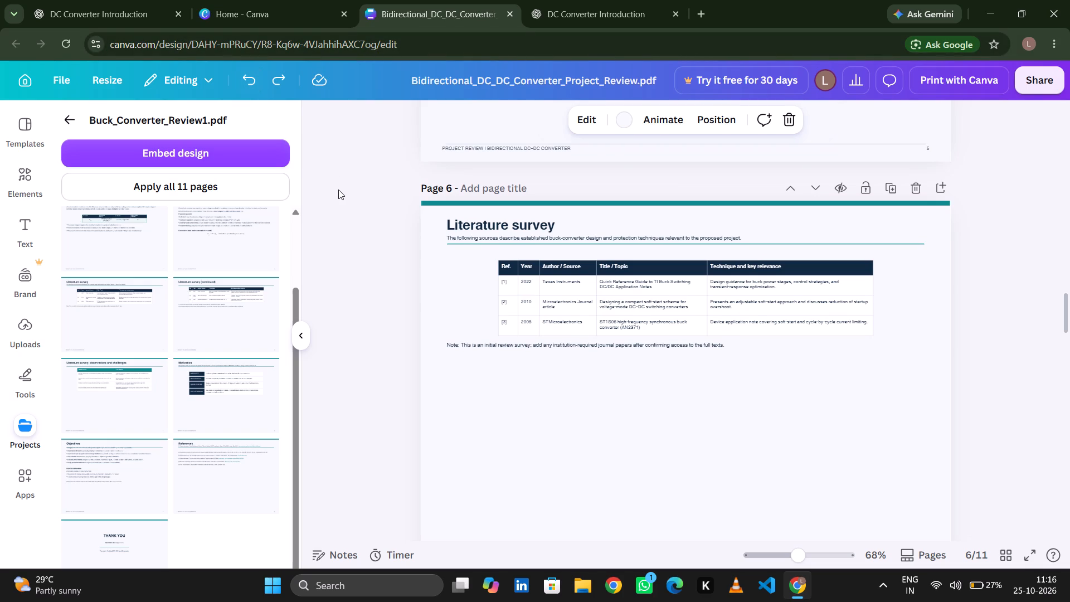
# Add the Literature survey: observations and challenges page of Buck_Converter_Review1.pdf as a new page directly after the Motivation page.
pyautogui.scroll(-4, 338, 192)
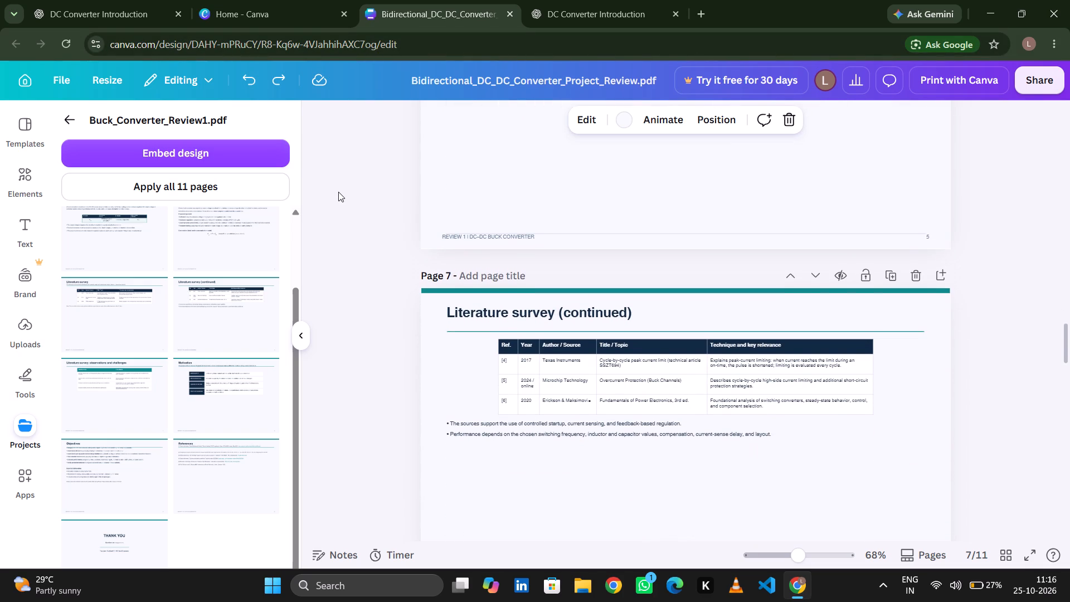
pyautogui.scroll(-4, 338, 192)
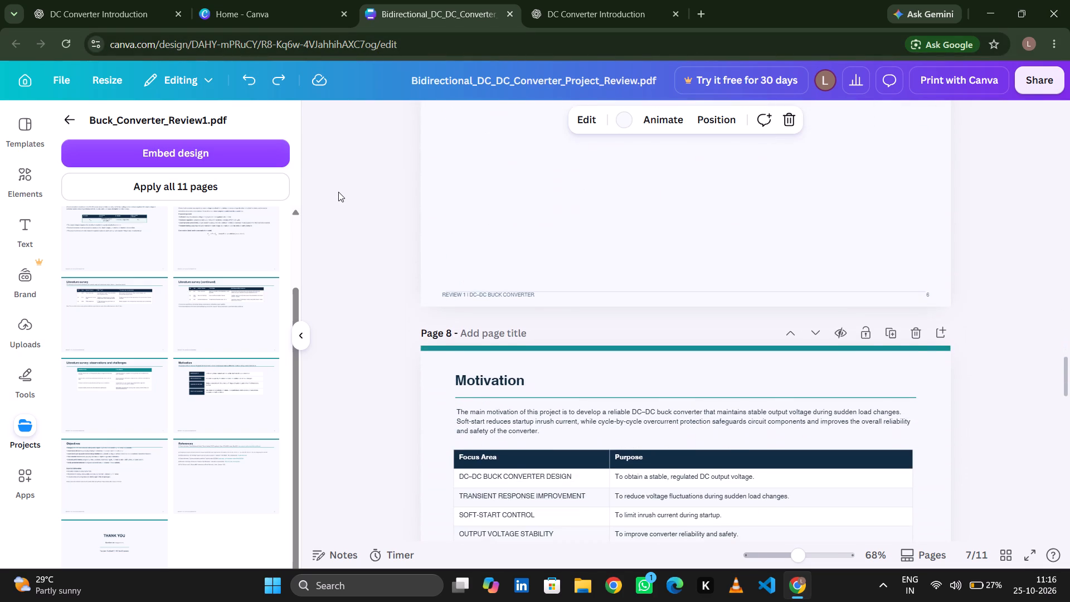
pyautogui.scroll(-2, 338, 192)
pyautogui.click(362, 266)
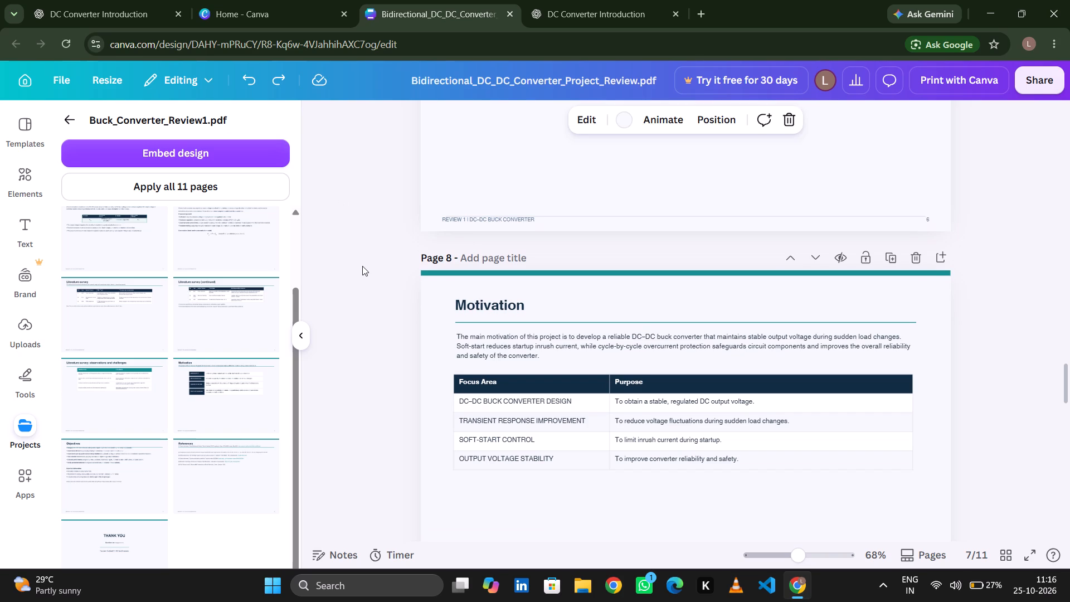
pyautogui.click(118, 397)
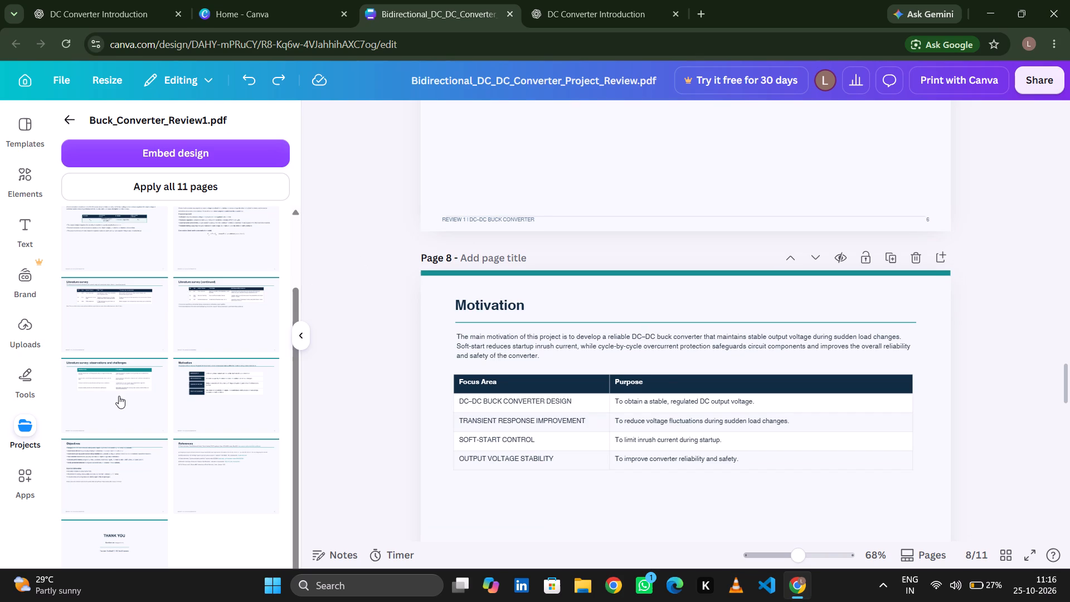
pyautogui.click(607, 361)
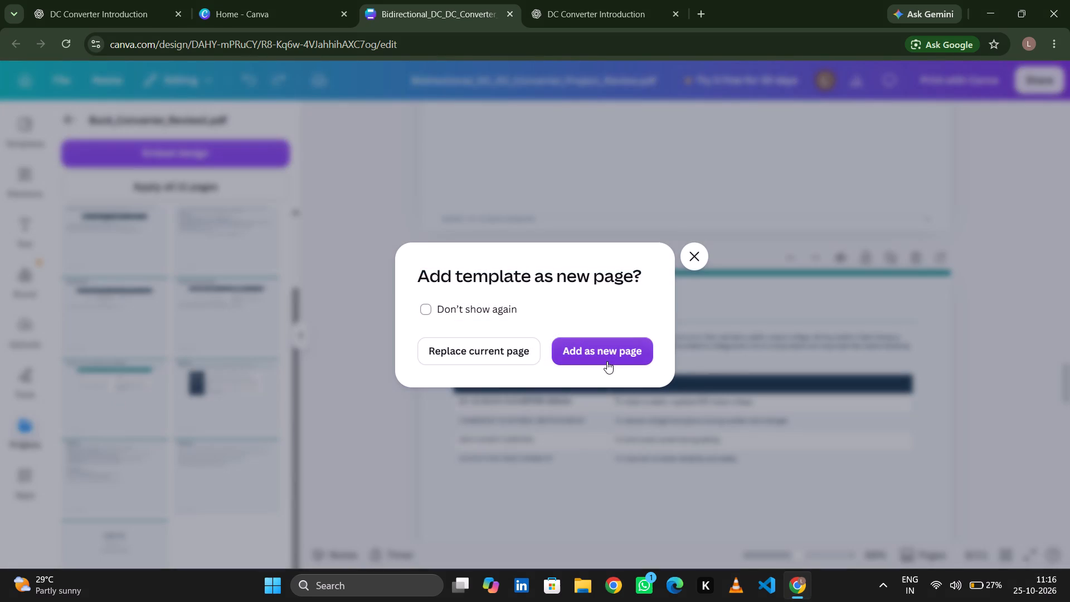
pyautogui.click(365, 353)
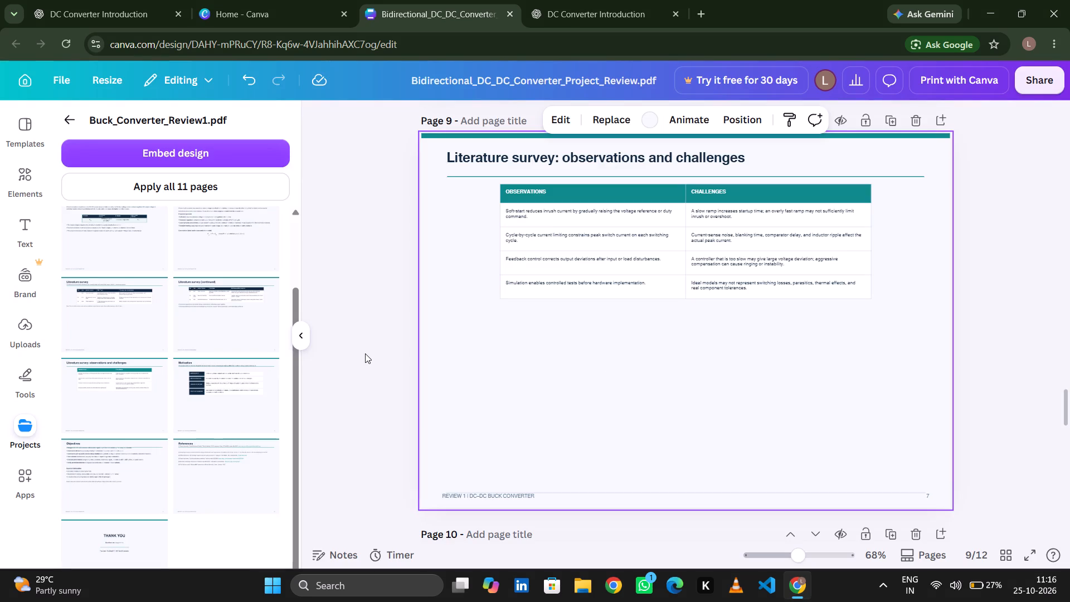
# Move the Literature survey: observations and challenges page up one place so it precedes Motivation as page 8.
pyautogui.scroll(5, 365, 353)
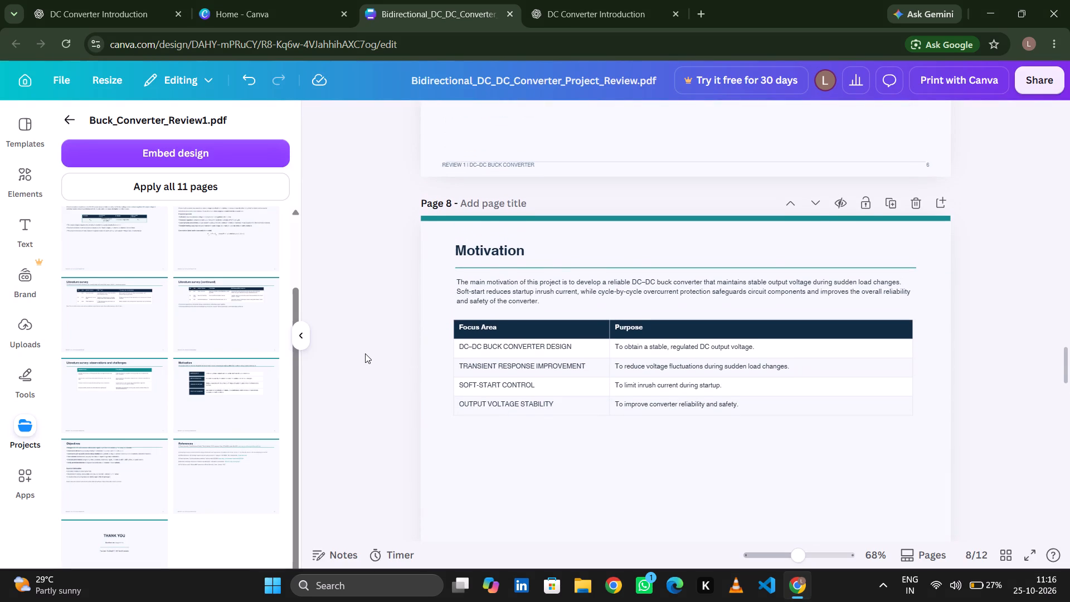
pyautogui.scroll(-2, 365, 353)
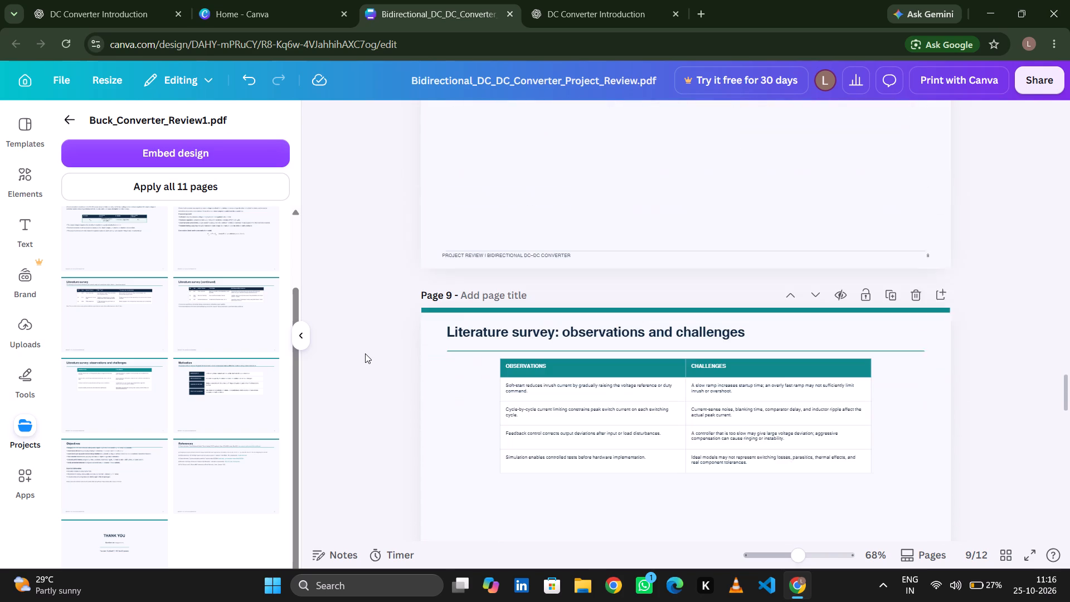
pyautogui.scroll(-1, 365, 353)
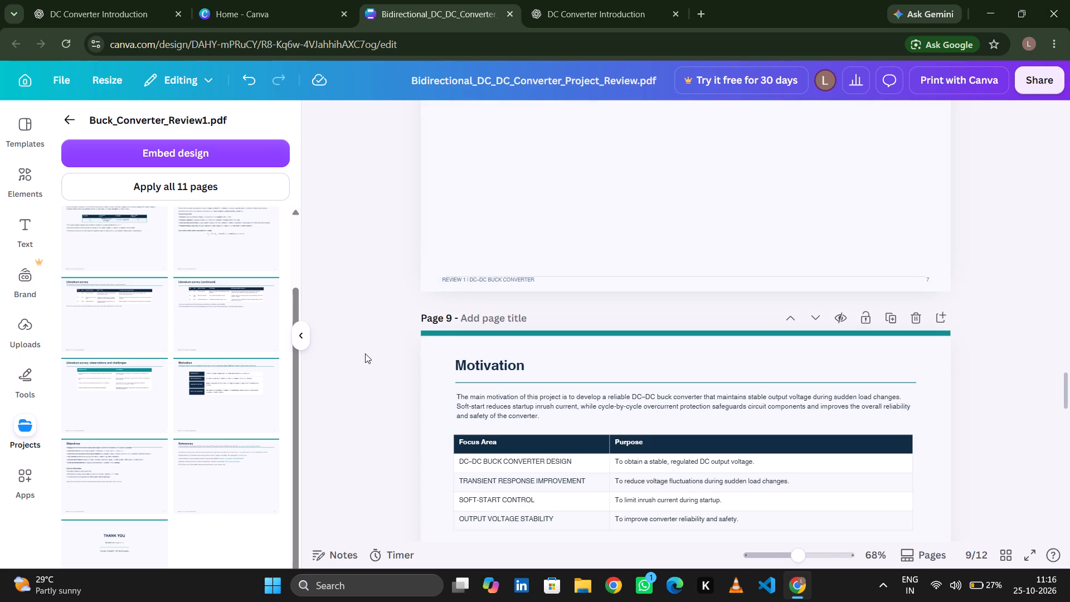
pyautogui.click(401, 370)
# Review the page order and content from the Main Components page through the Literature survey pages, Motivation and References.
pyautogui.scroll(4, 401, 370)
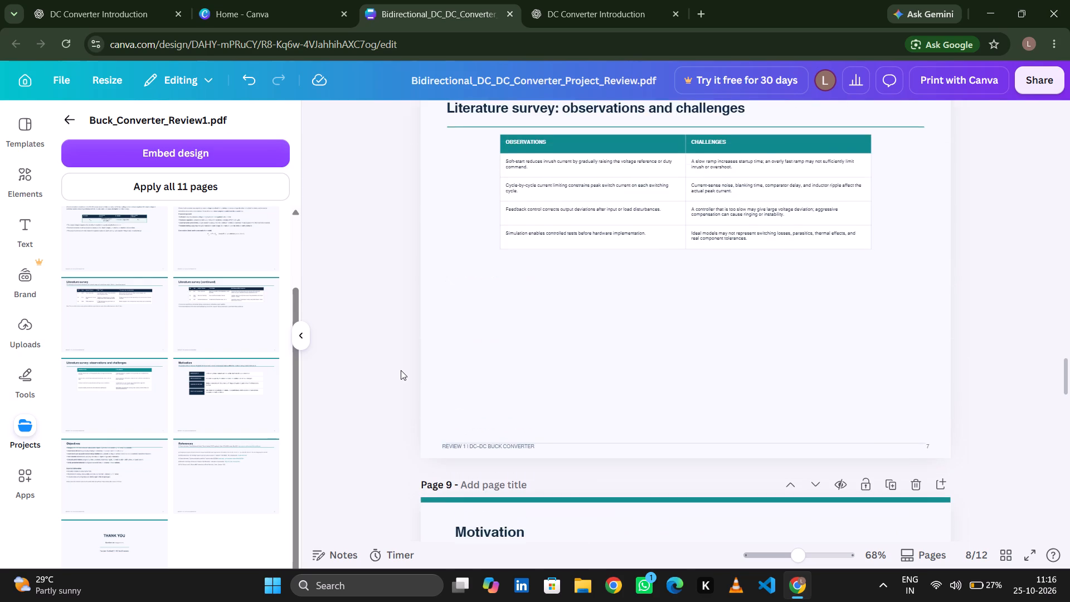
pyautogui.scroll(5, 401, 370)
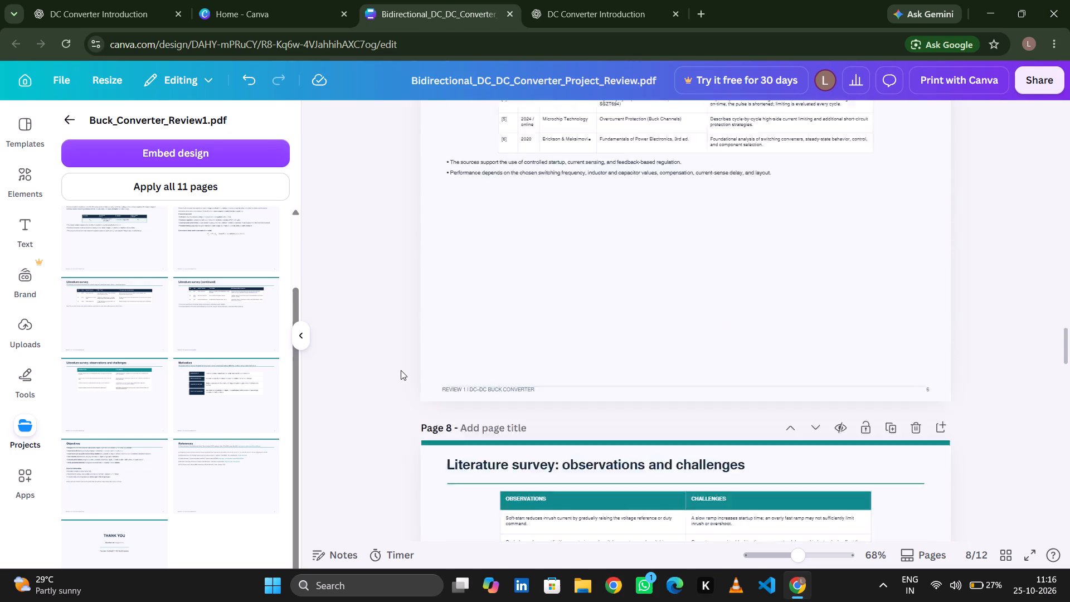
pyautogui.scroll(3, 401, 370)
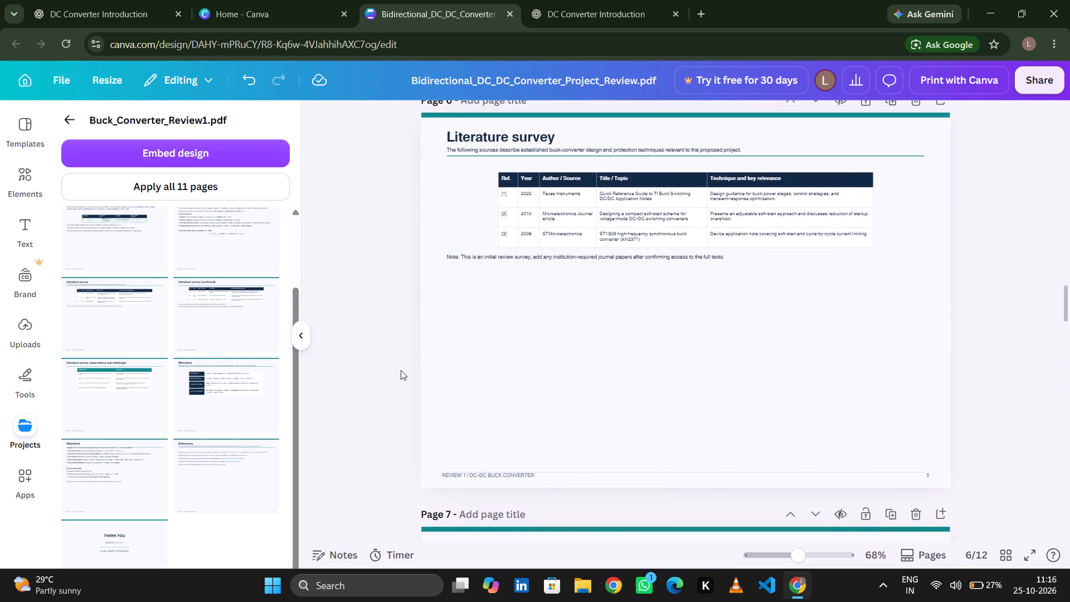
pyautogui.scroll(4, 401, 370)
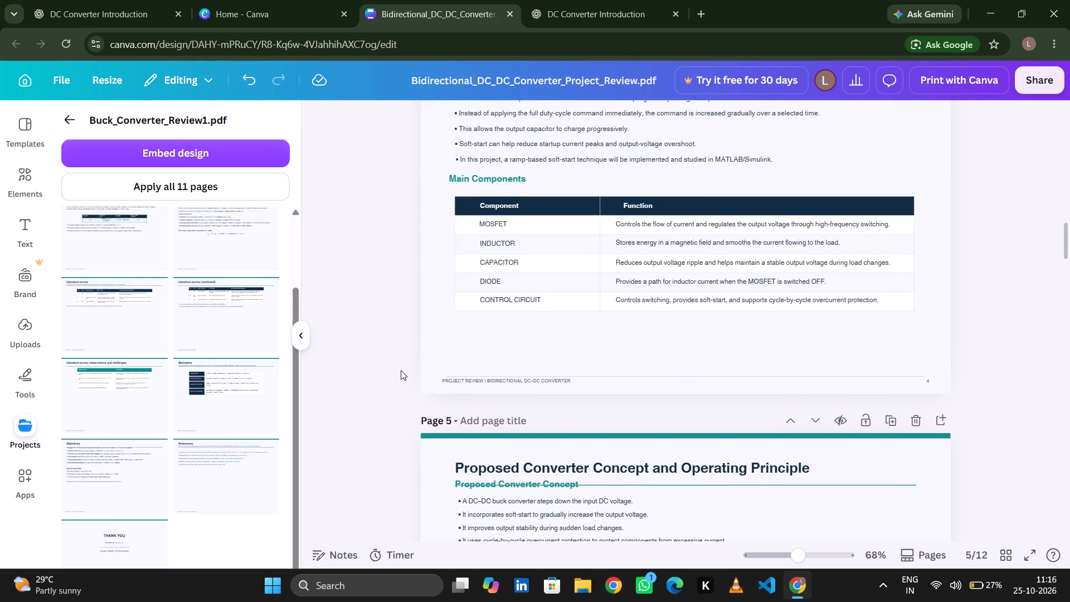
pyautogui.scroll(1, 401, 370)
pyautogui.scroll(-4, 401, 370)
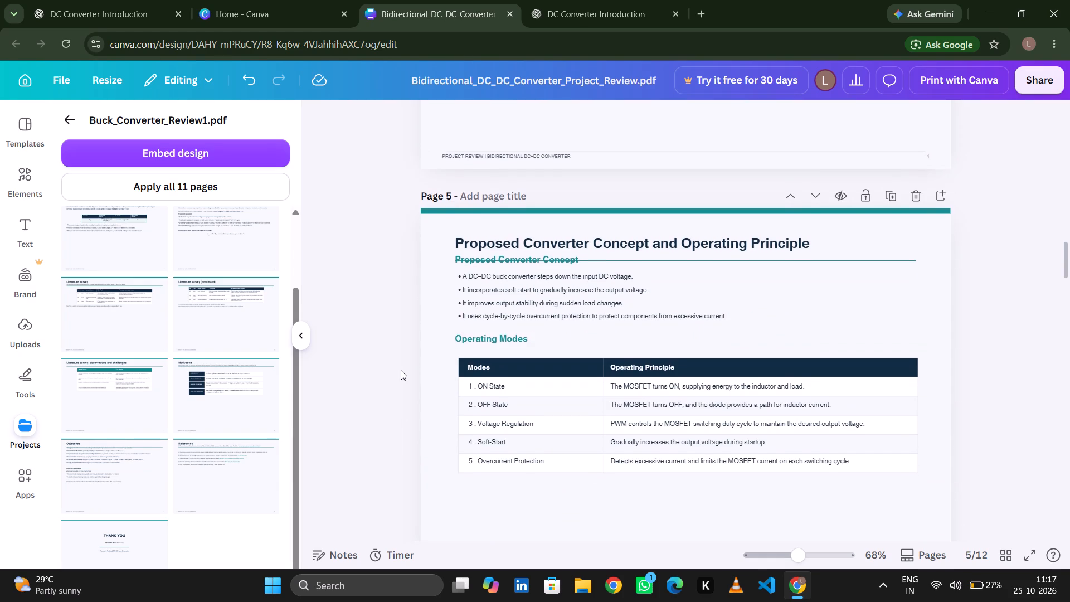
pyautogui.scroll(-2, 401, 370)
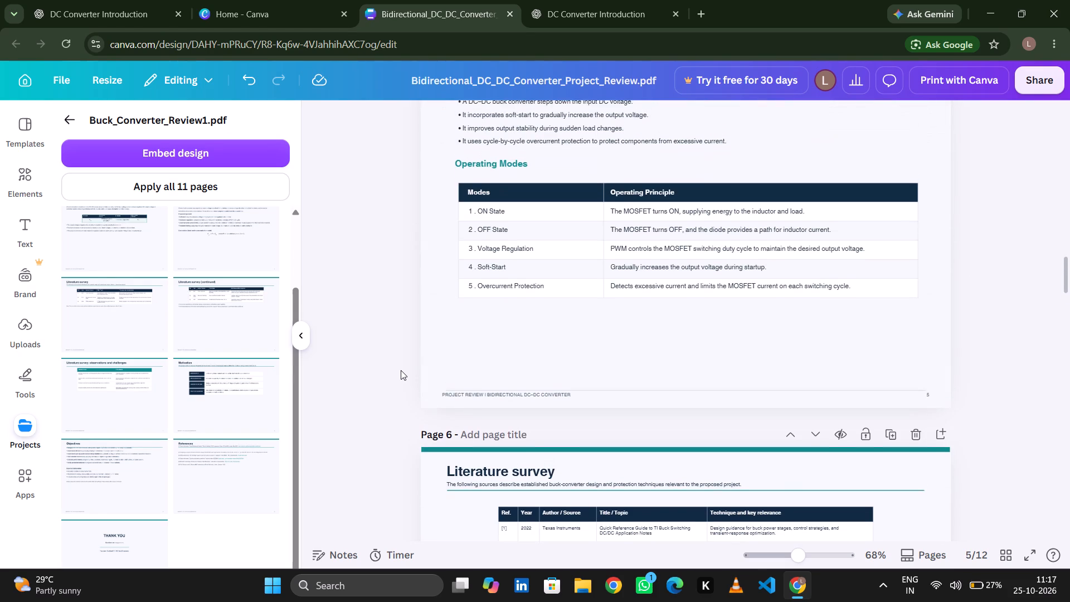
pyautogui.scroll(-2, 401, 370)
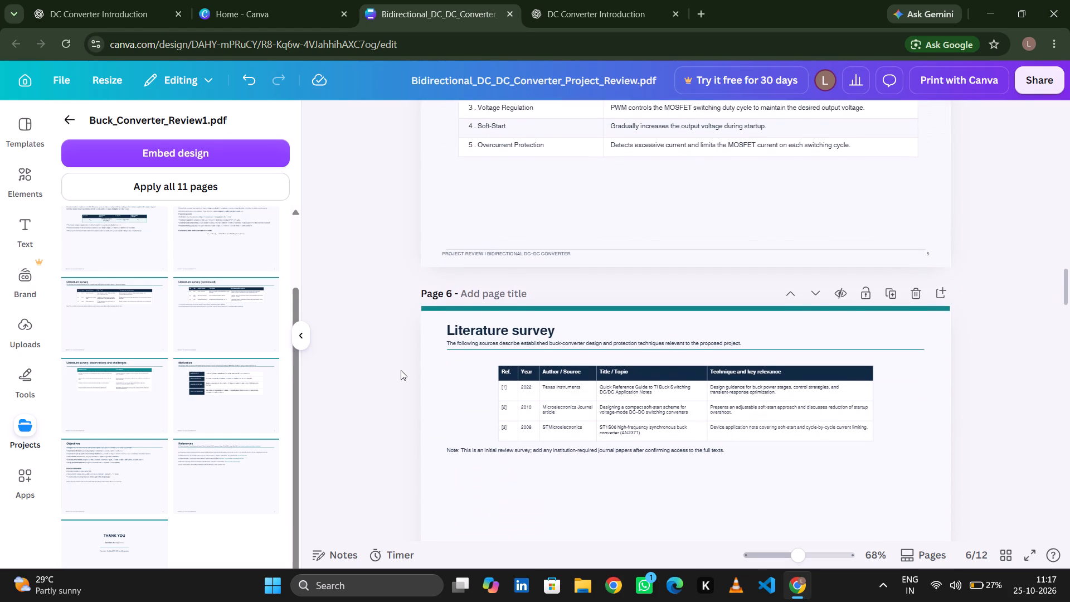
pyautogui.scroll(-6, 401, 370)
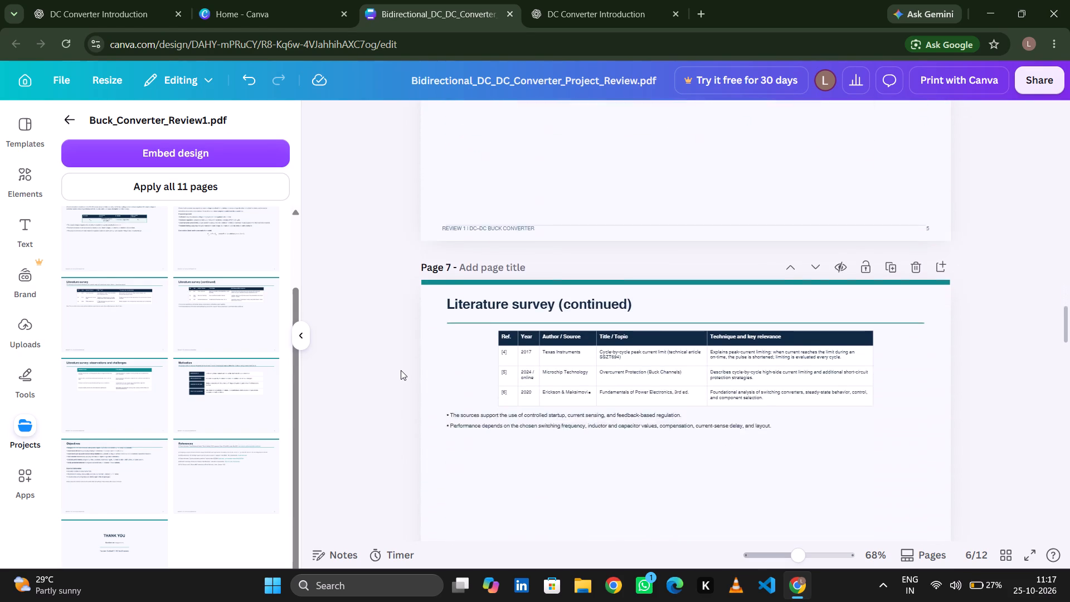
pyautogui.scroll(-3, 401, 370)
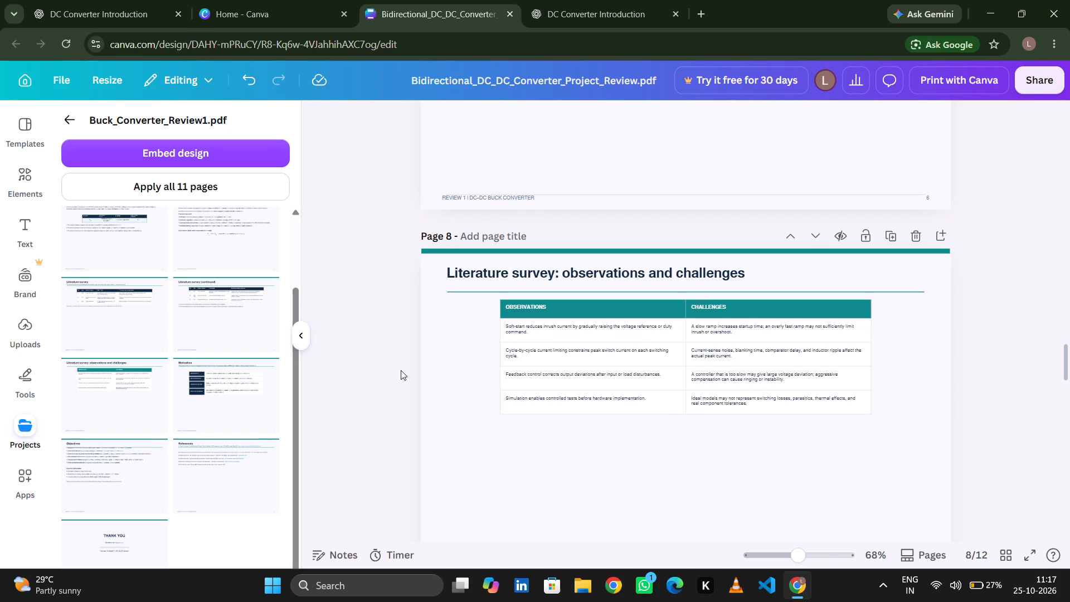
pyautogui.scroll(-5, 401, 370)
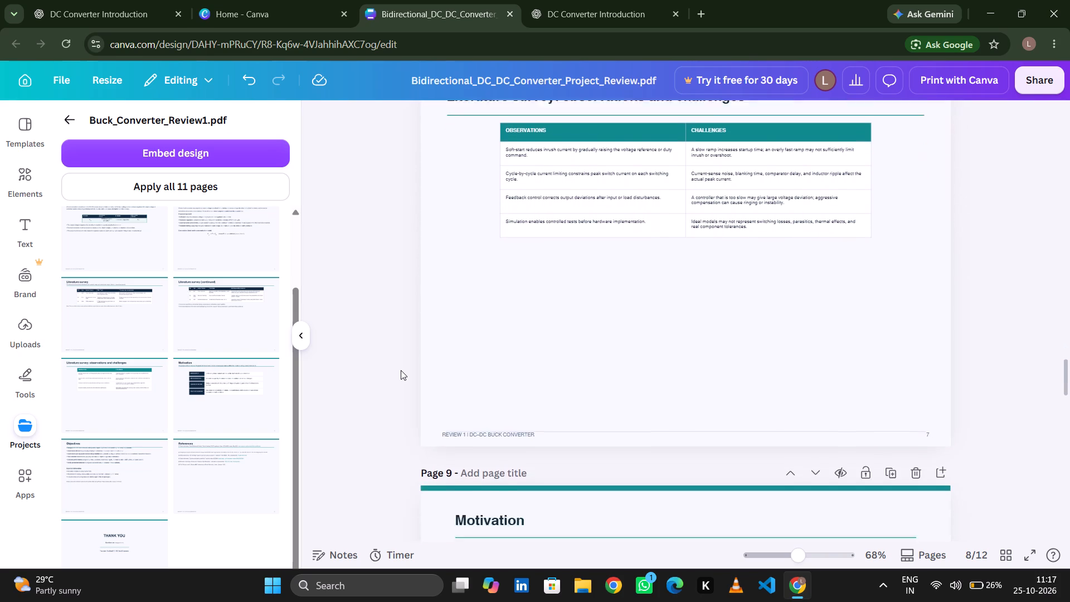
pyautogui.scroll(-3, 401, 370)
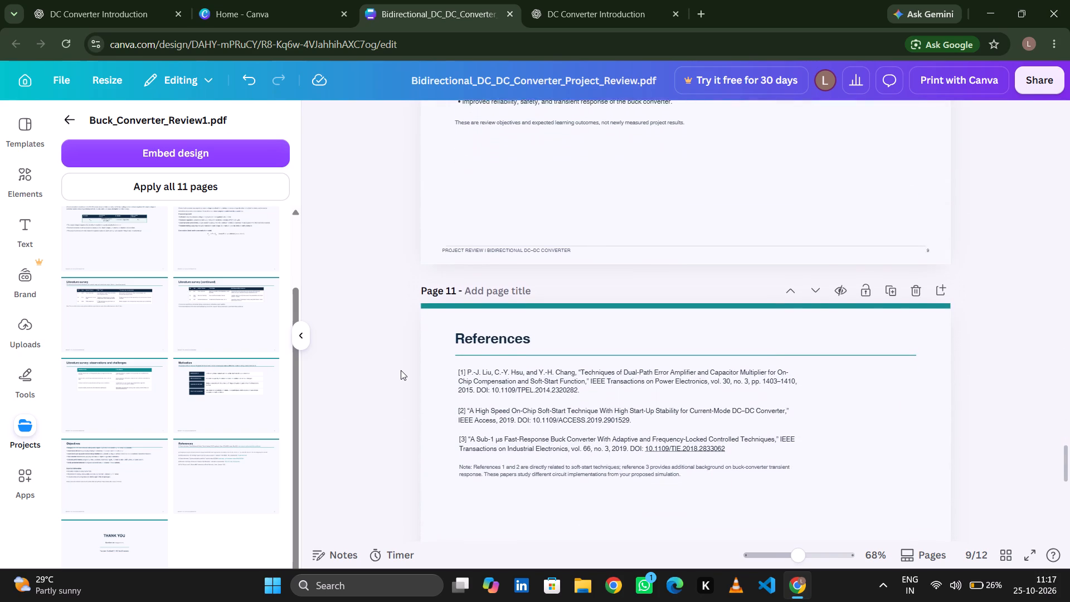
pyautogui.scroll(-6, 401, 370)
pyautogui.scroll(9, 401, 370)
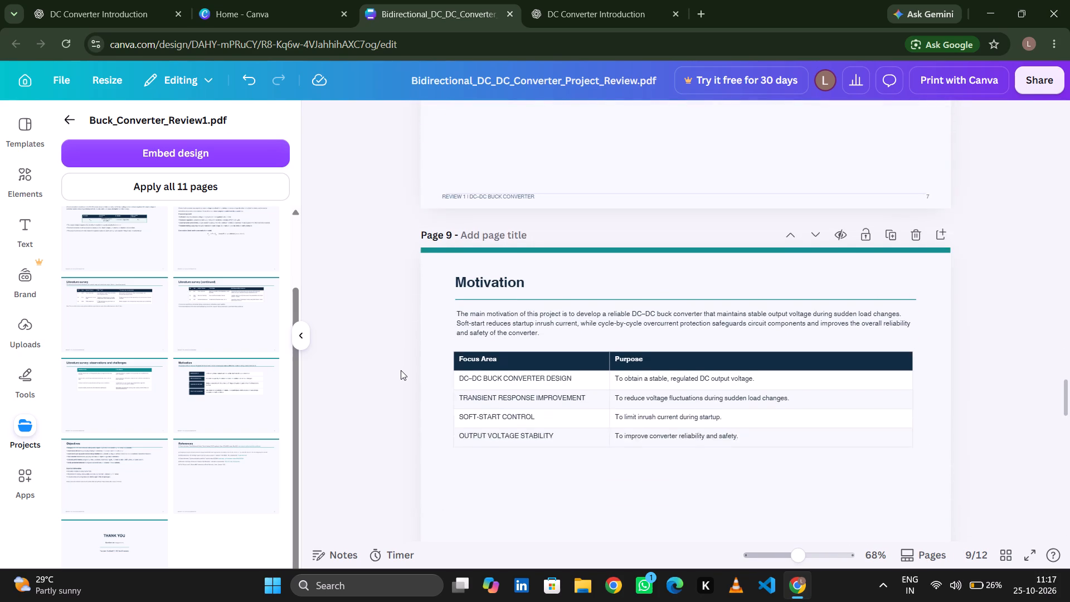
pyautogui.scroll(1, 401, 370)
# Move the initial review survey note on page 6 lower, leaving a wide gap beneath the Literature survey table.
pyautogui.click(296, 338)
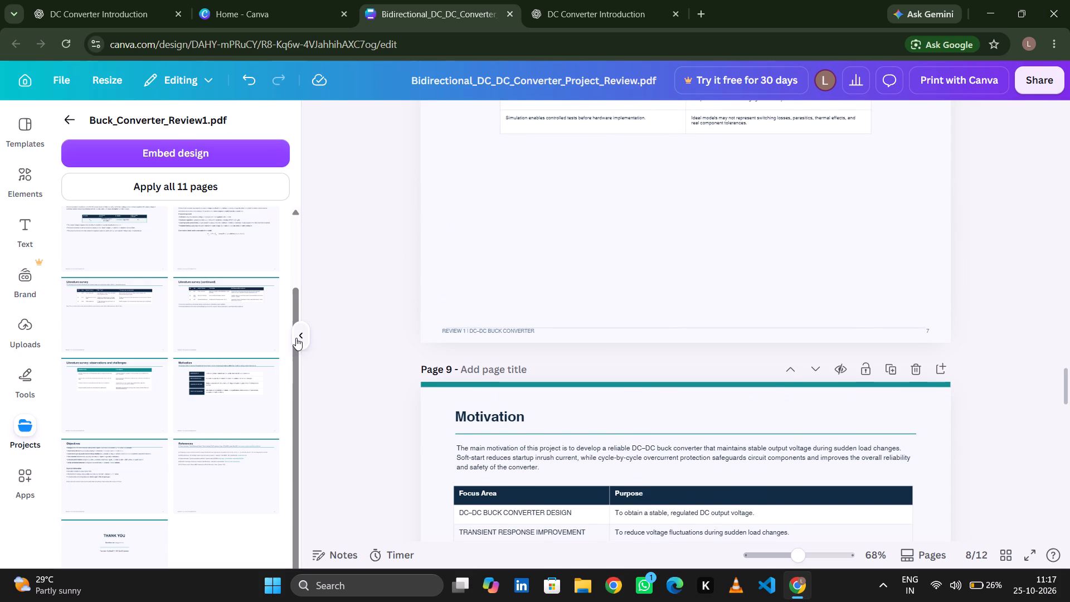
pyautogui.scroll(3, 342, 334)
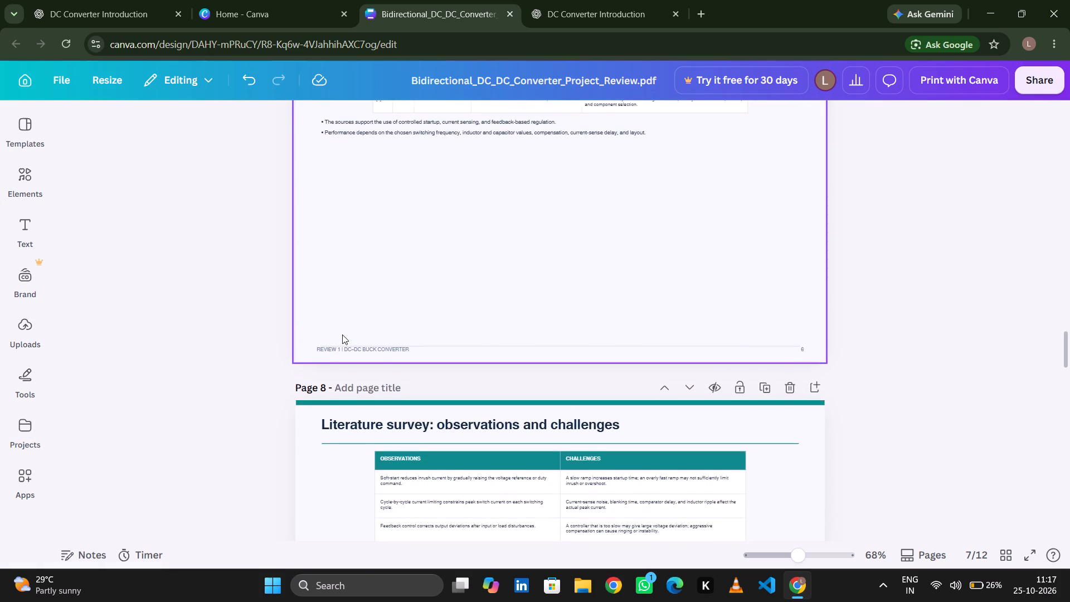
pyautogui.scroll(3, 342, 334)
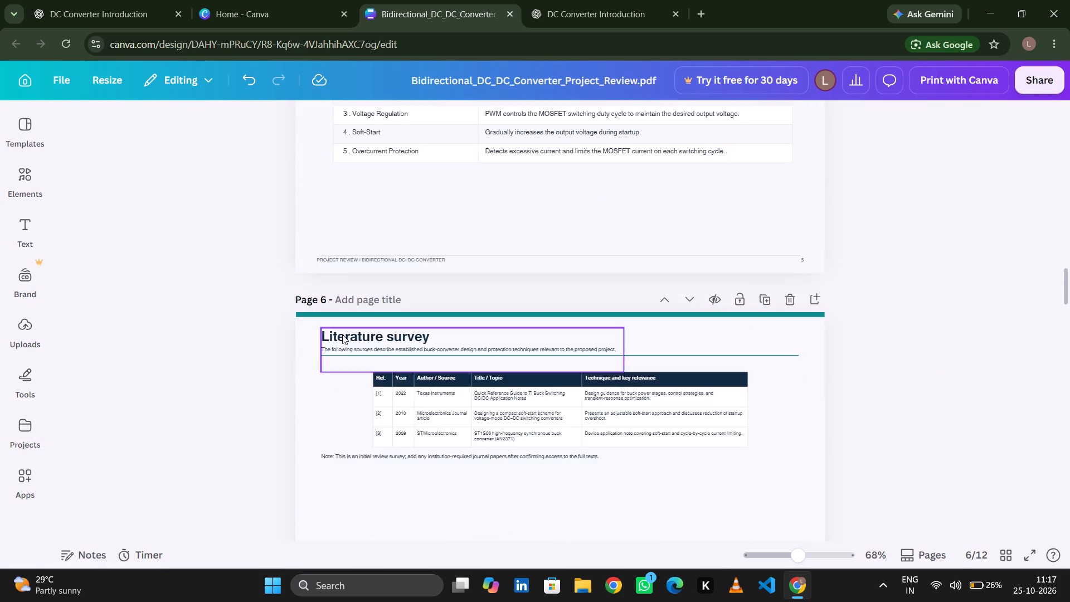
pyautogui.scroll(1, 342, 334)
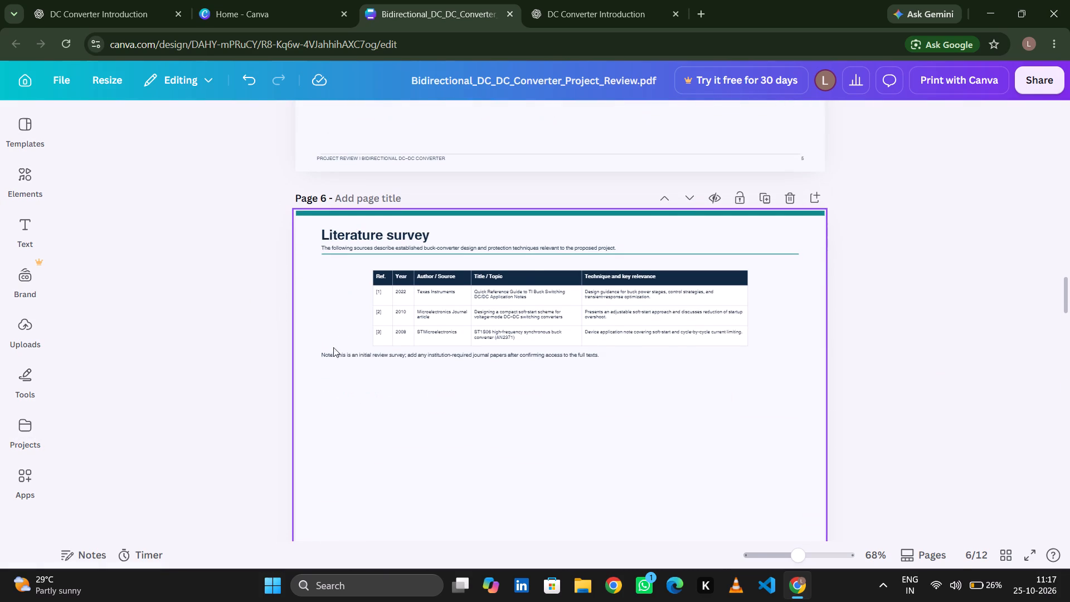
pyautogui.scroll(1, 333, 347)
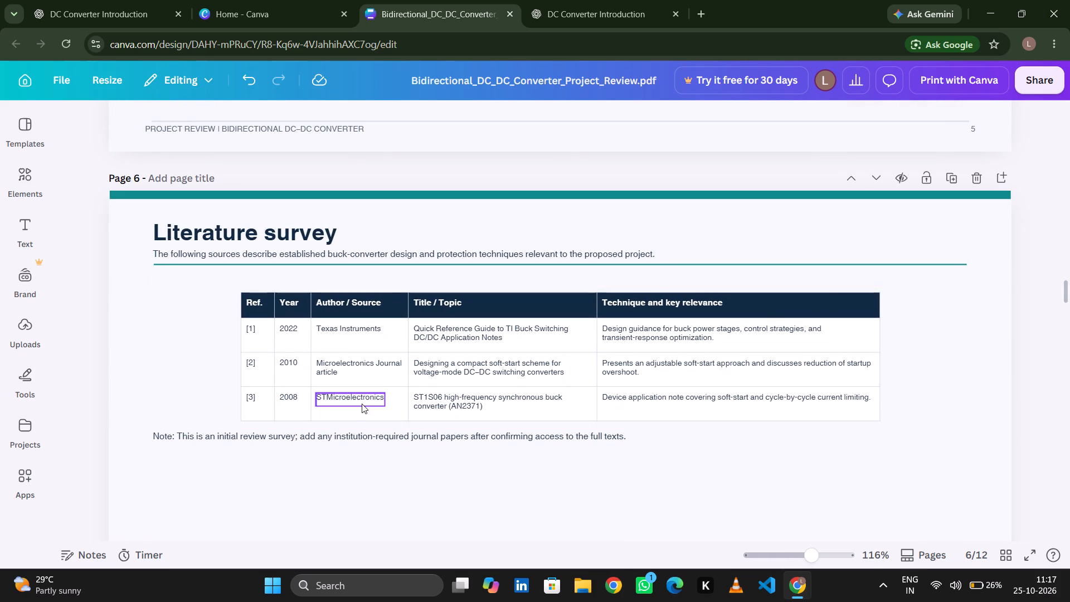
pyautogui.moveTo(226, 437); pyautogui.dragTo(226, 448)
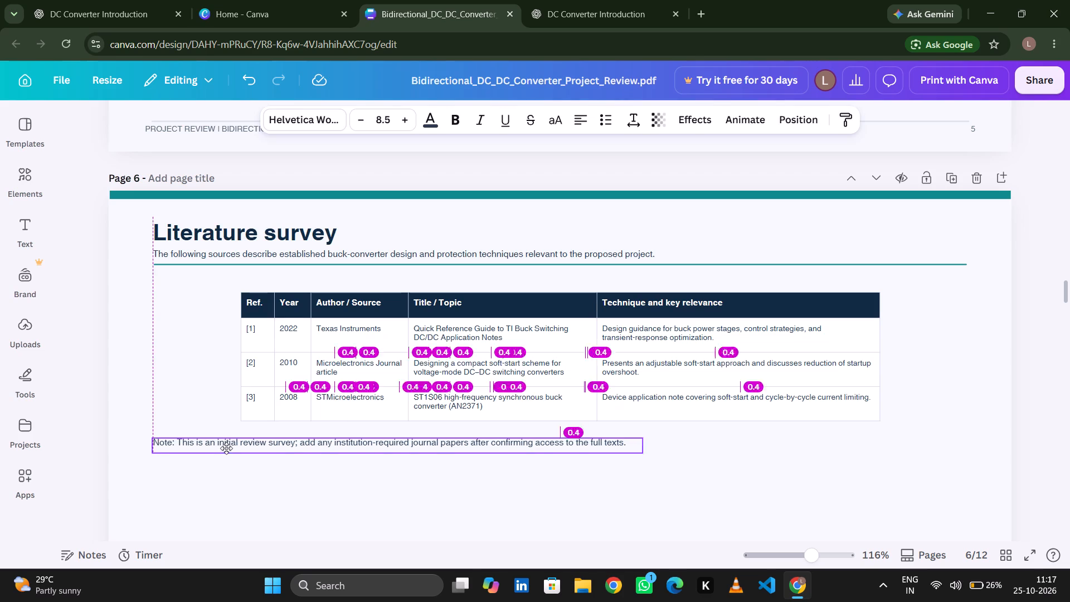
pyautogui.moveTo(226, 448); pyautogui.dragTo(225, 467)
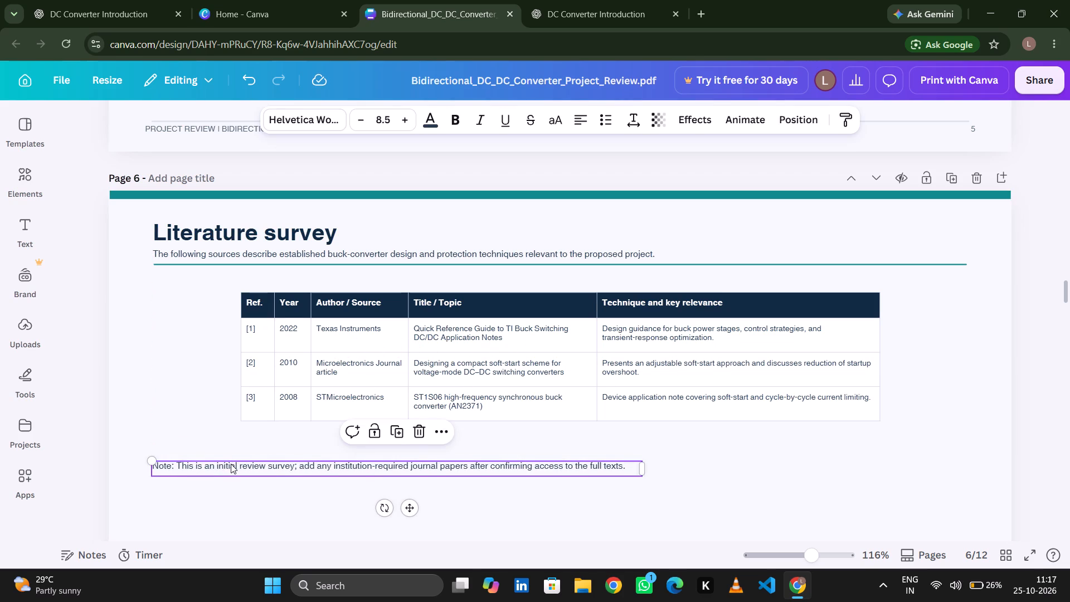
pyautogui.moveTo(231, 464); pyautogui.dragTo(225, 518)
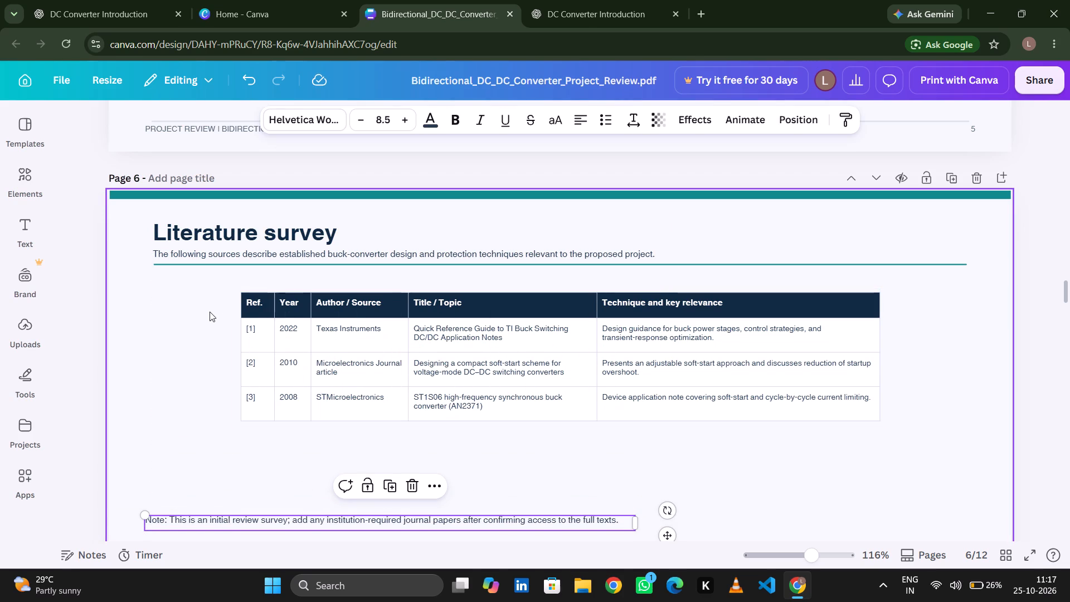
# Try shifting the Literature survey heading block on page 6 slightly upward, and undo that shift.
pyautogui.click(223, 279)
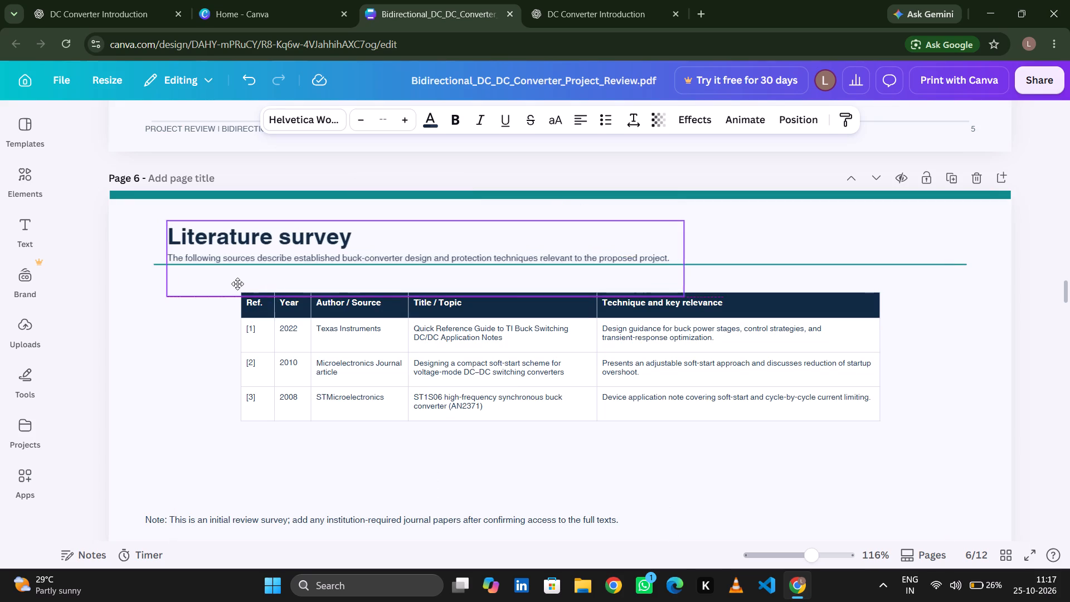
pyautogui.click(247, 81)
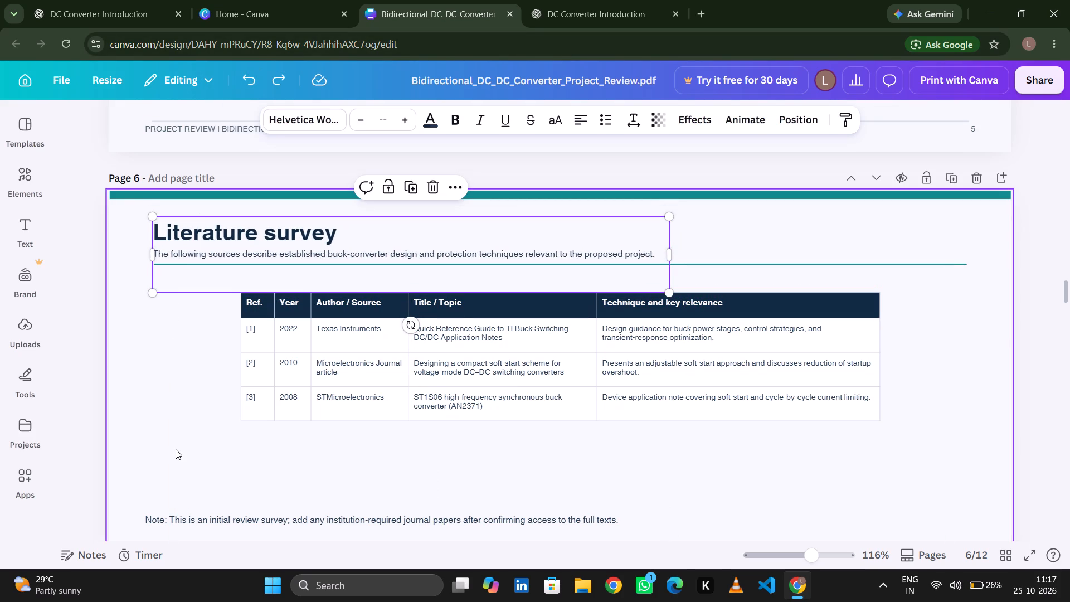
# Enlarge the whole Literature survey table on page 6 to about 27 by 5.8, aligned beneath the heading and spanning the divider line's width.
pyautogui.moveTo(176, 450); pyautogui.dragTo(721, 346)
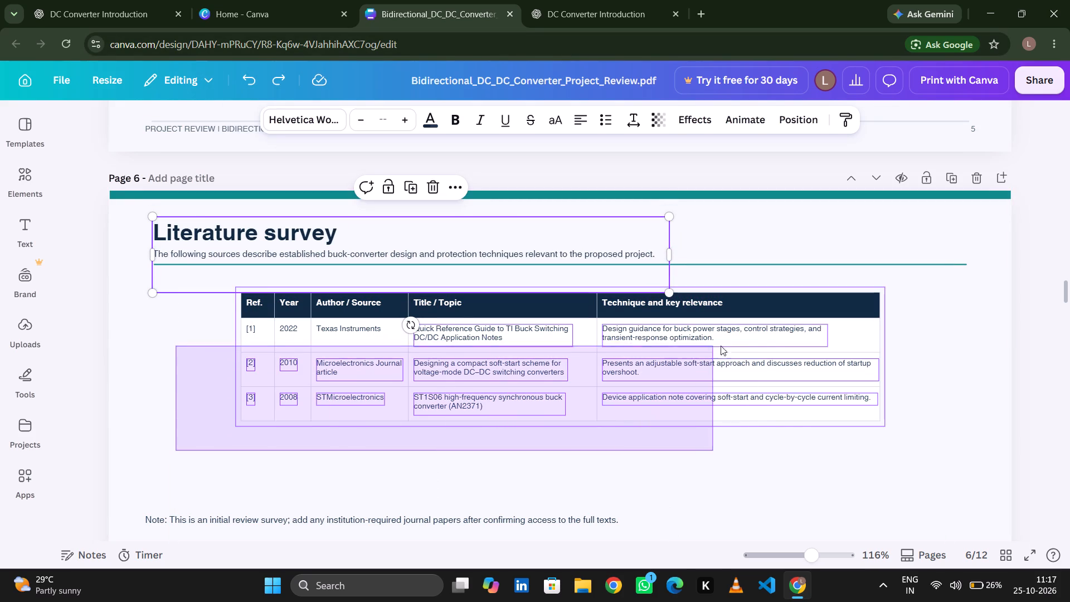
pyautogui.moveTo(721, 346); pyautogui.dragTo(870, 279)
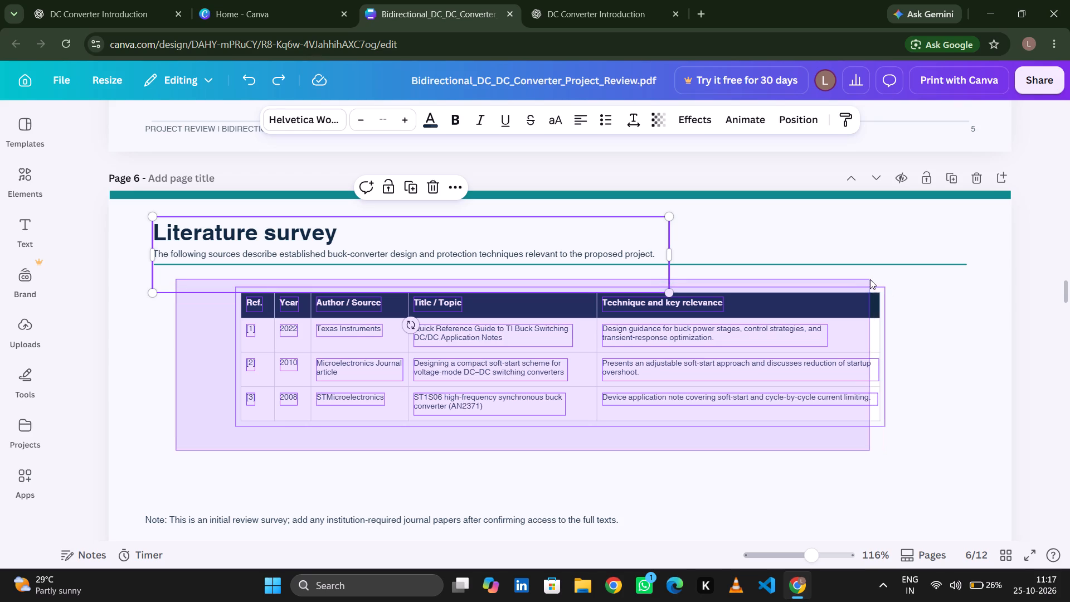
pyautogui.moveTo(870, 279); pyautogui.dragTo(869, 309)
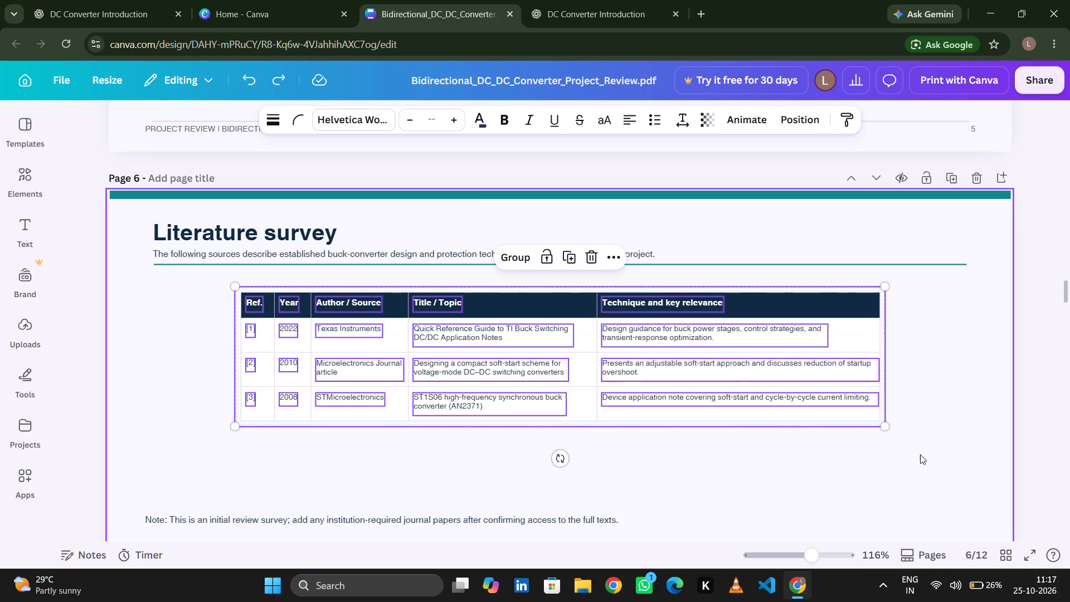
pyautogui.moveTo(882, 425); pyautogui.dragTo(917, 449)
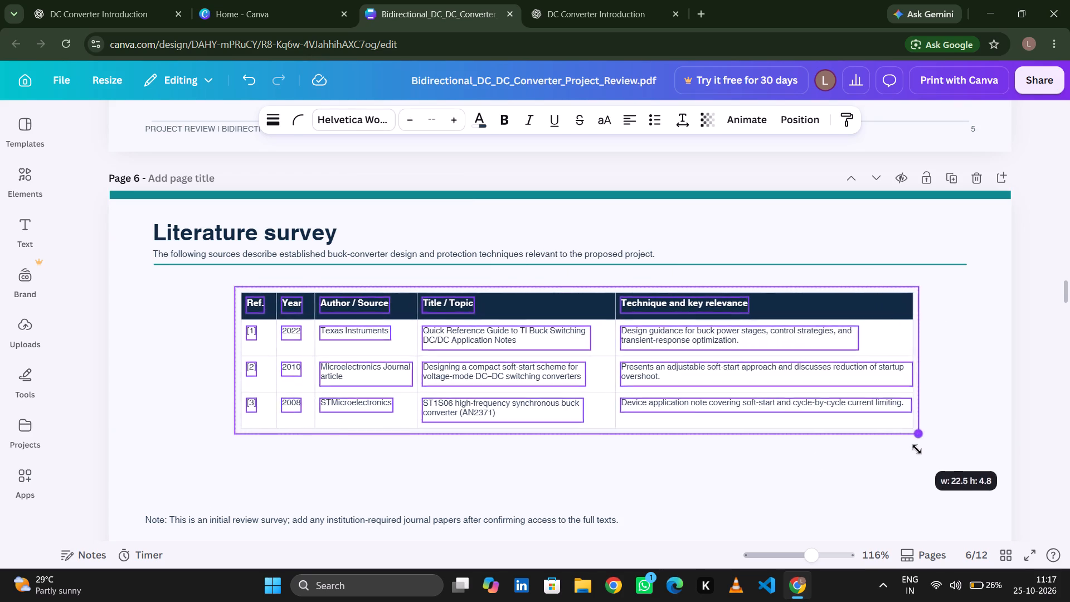
pyautogui.moveTo(917, 449); pyautogui.dragTo(967, 484)
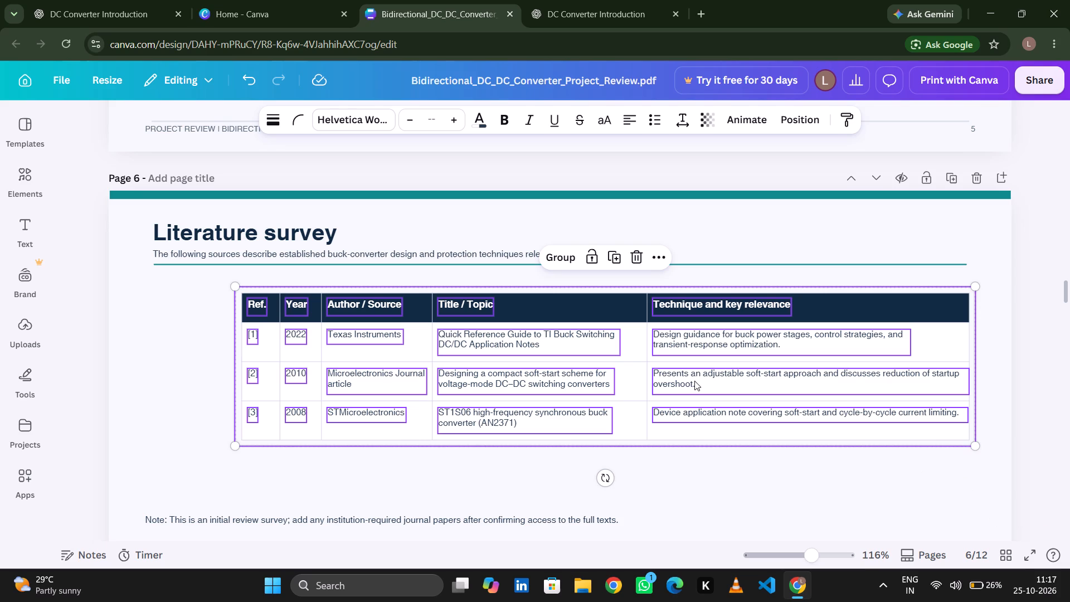
pyautogui.moveTo(633, 386); pyautogui.dragTo(583, 370)
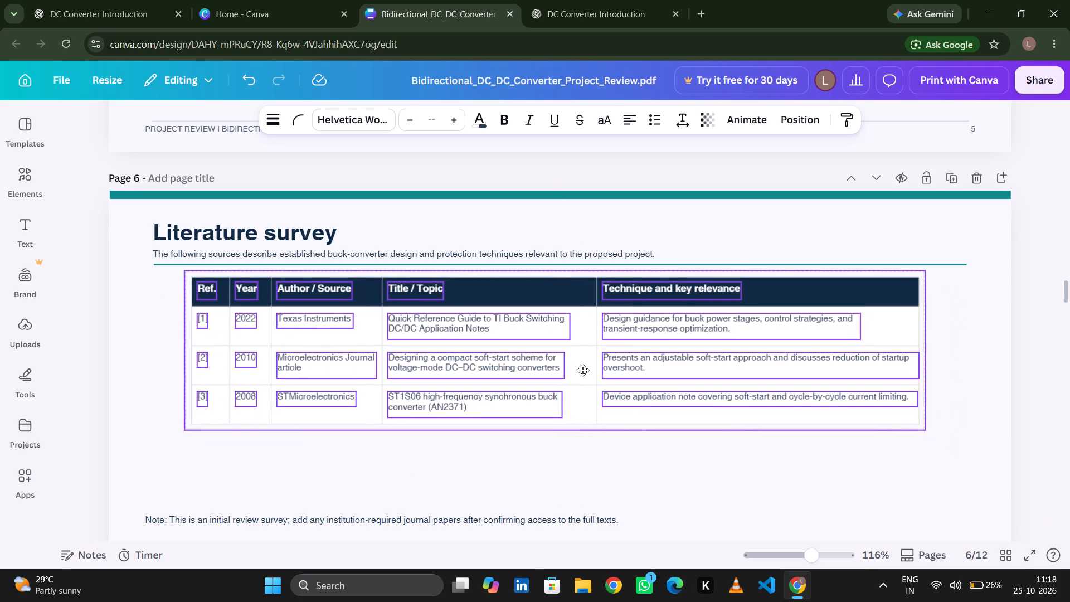
pyautogui.moveTo(583, 370); pyautogui.dragTo(563, 376)
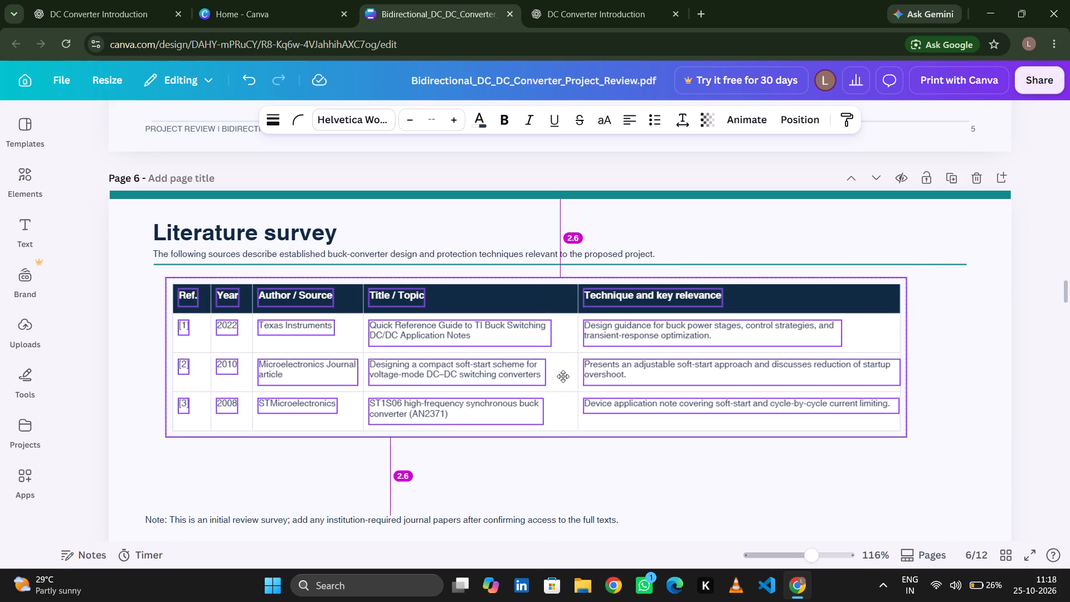
pyautogui.moveTo(563, 376); pyautogui.dragTo(553, 375)
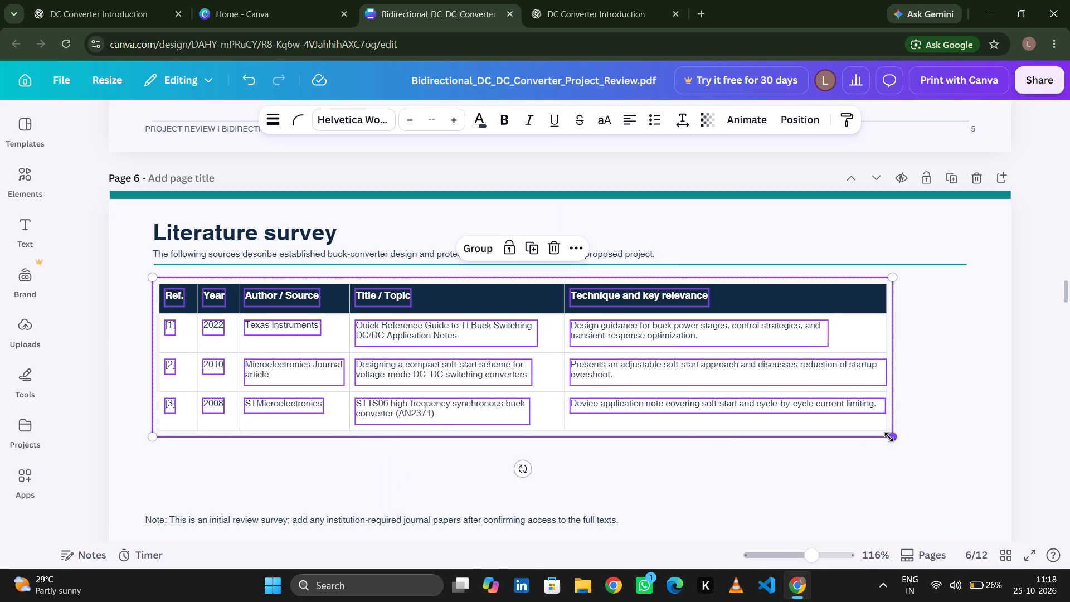
pyautogui.moveTo(889, 437); pyautogui.dragTo(961, 509)
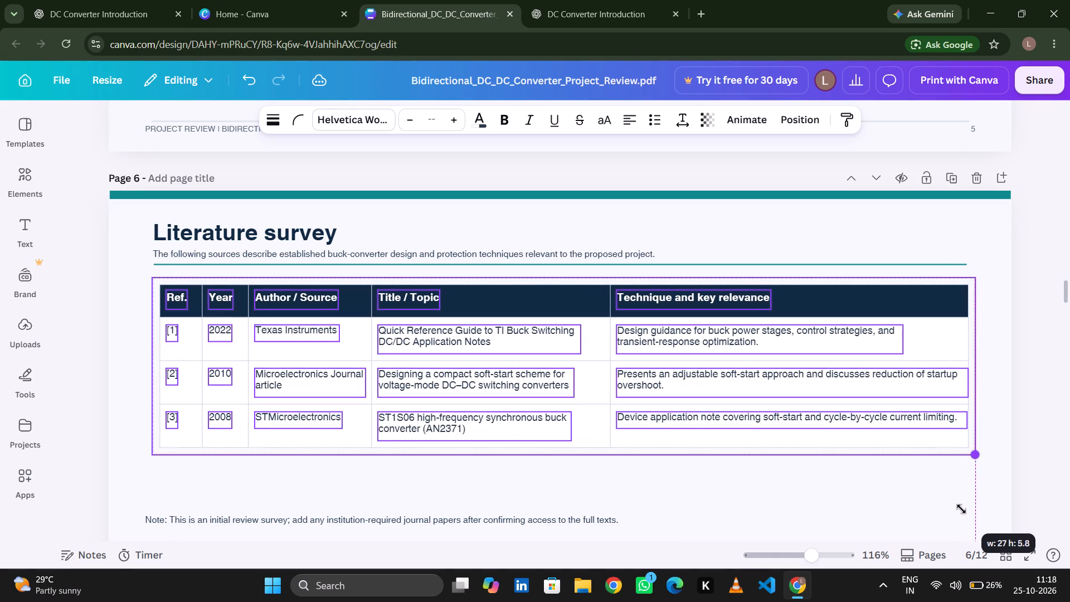
pyautogui.moveTo(961, 509); pyautogui.dragTo(962, 511)
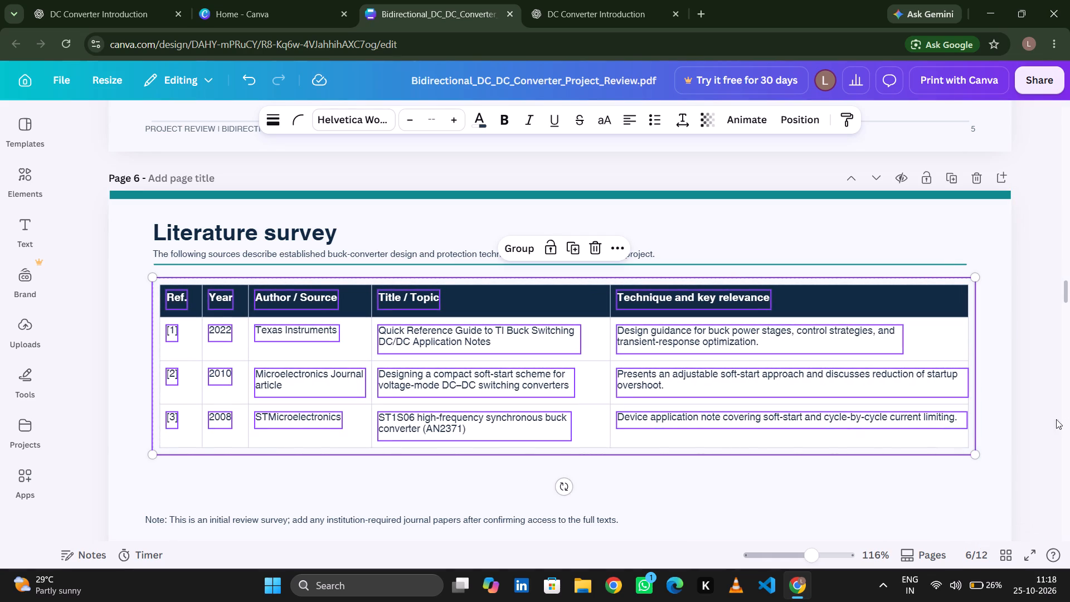
pyautogui.click(1045, 417)
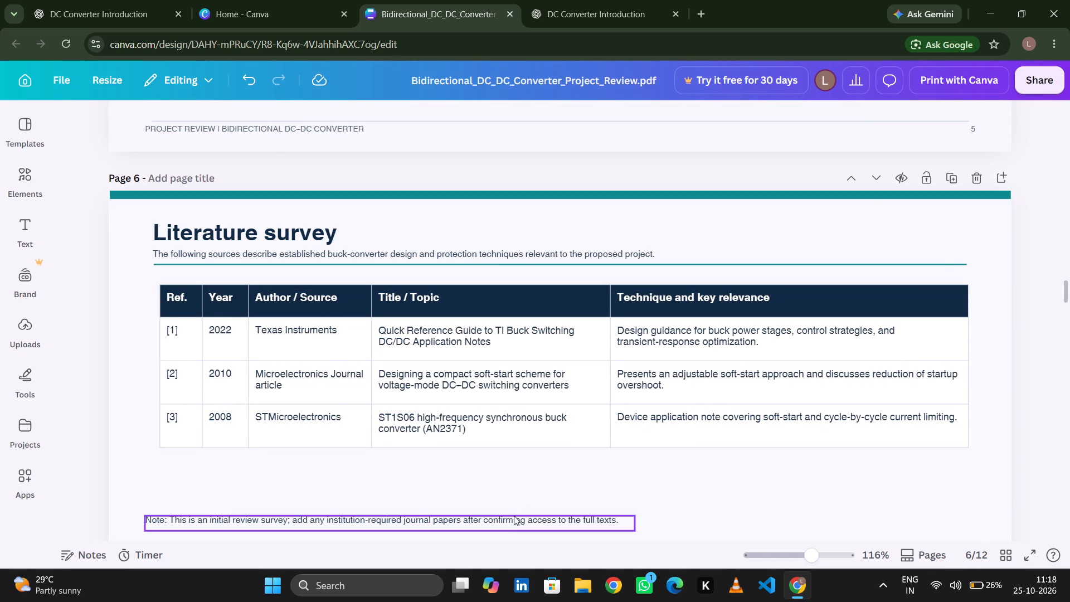
# Move the initial review survey note on page 6 up to sit just beneath the enlarged table.
pyautogui.moveTo(508, 518); pyautogui.dragTo(504, 464)
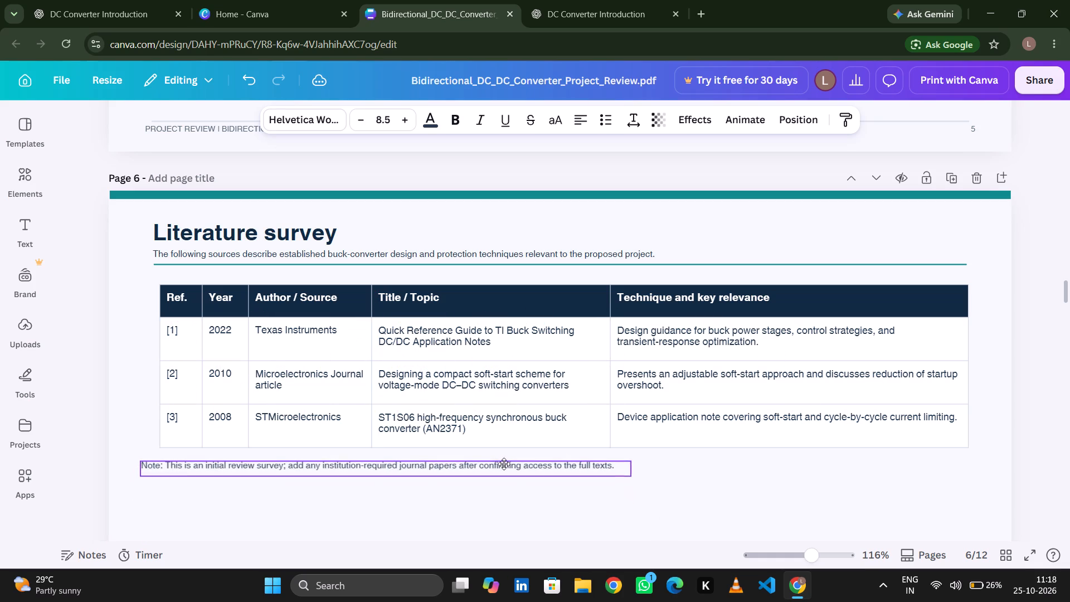
pyautogui.moveTo(504, 464); pyautogui.dragTo(504, 469)
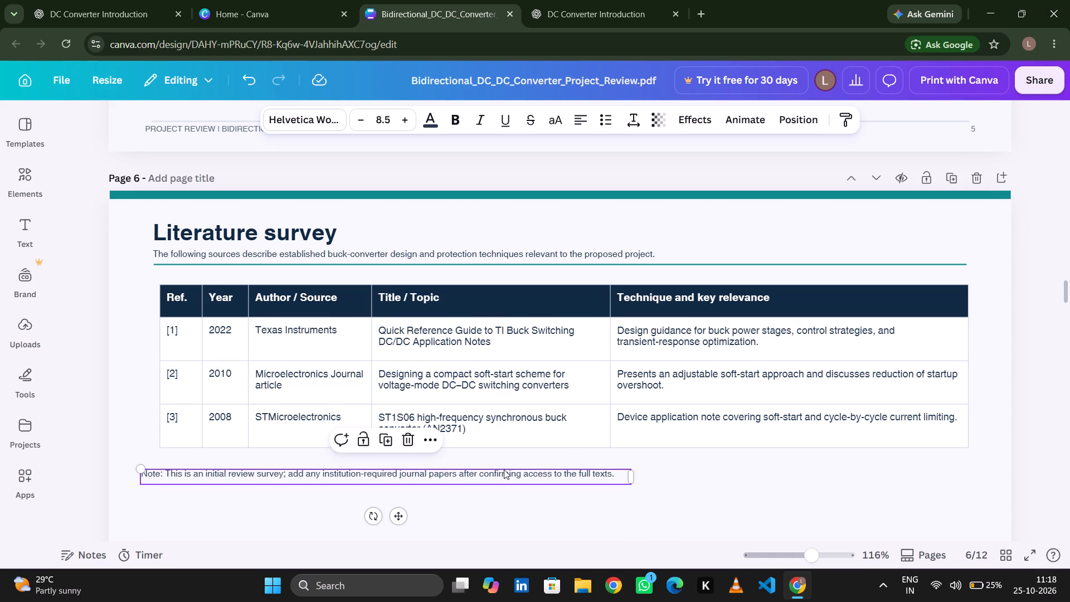
pyautogui.click(1025, 310)
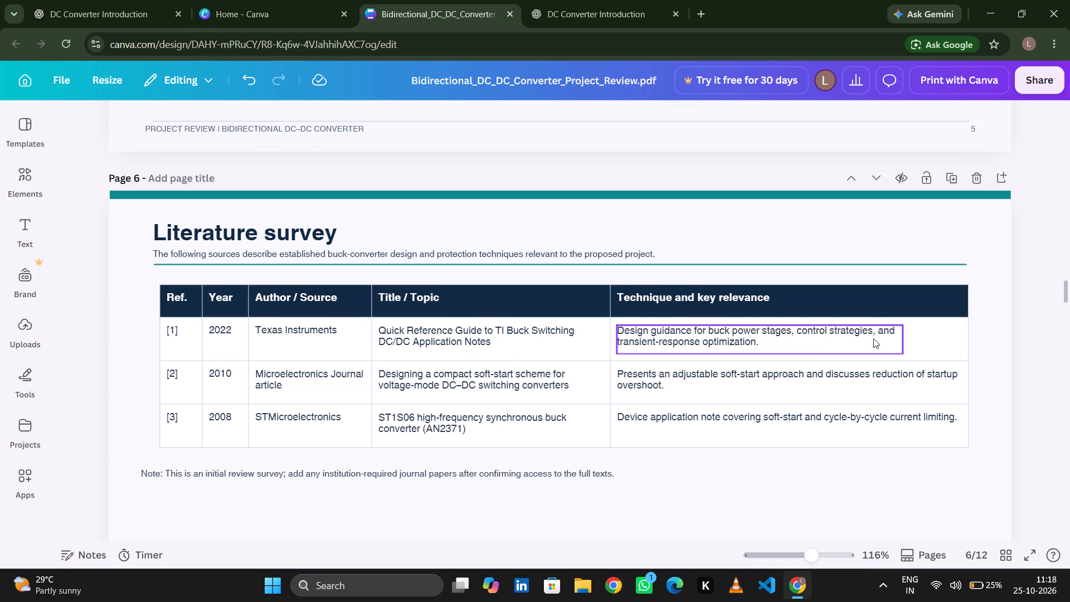
# Review the layout of the Proposed Converter Concept page and the Literature survey pages 6 and 7.
pyautogui.scroll(3, 731, 206)
pyautogui.hscroll(1, 731, 206)
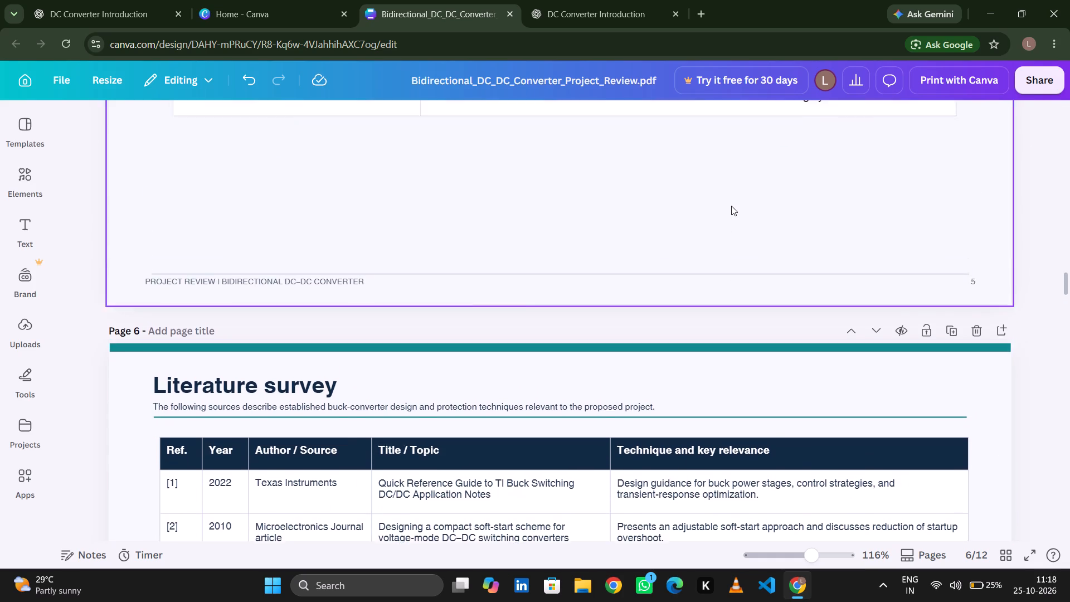
pyautogui.hscroll(1, 731, 206)
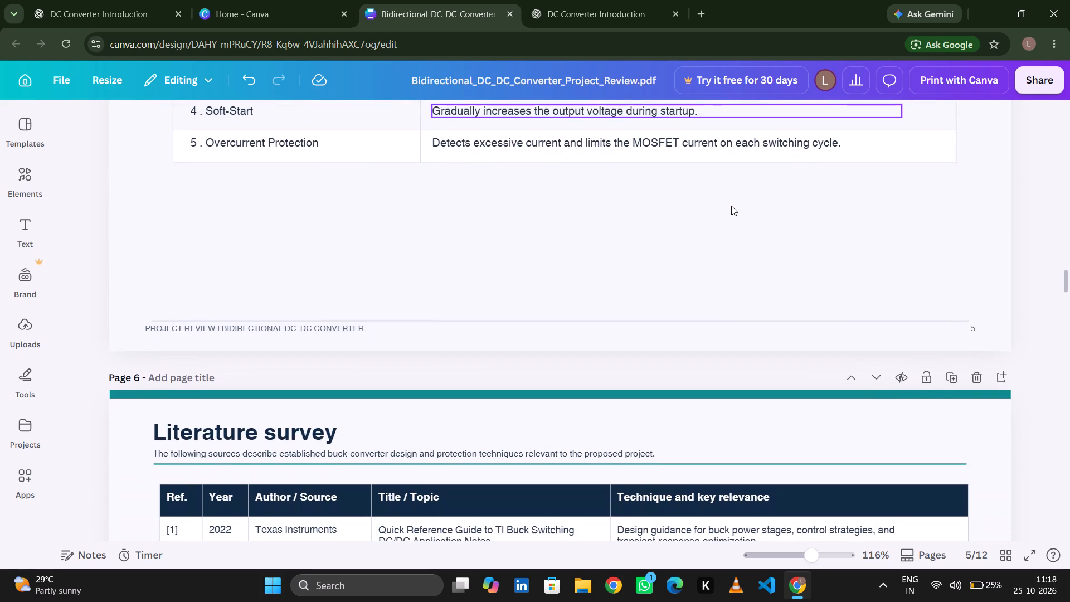
pyautogui.scroll(6, 731, 206)
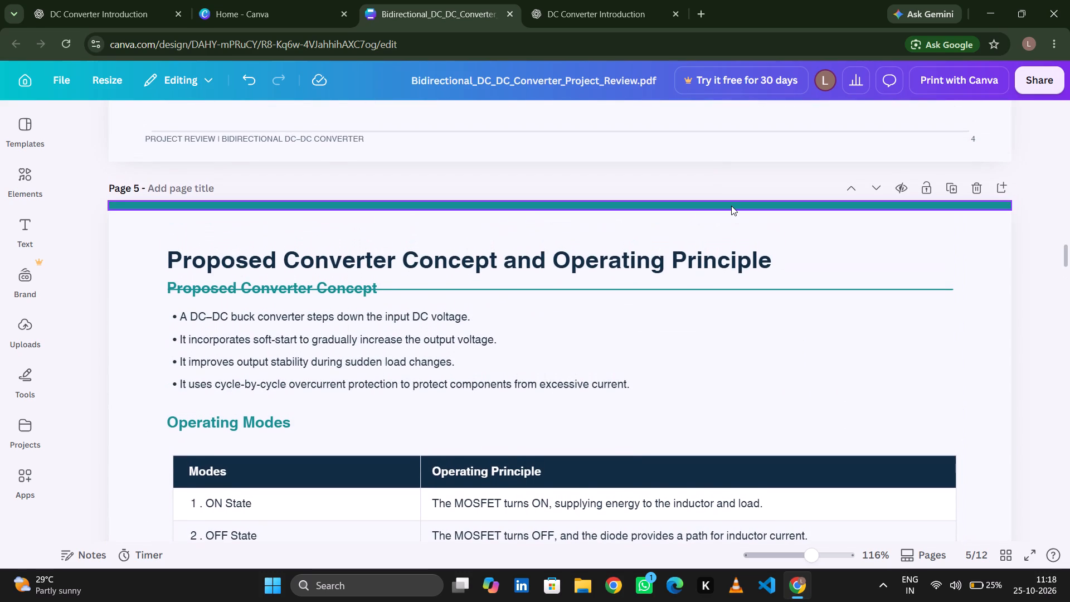
pyautogui.scroll(-1, 731, 206)
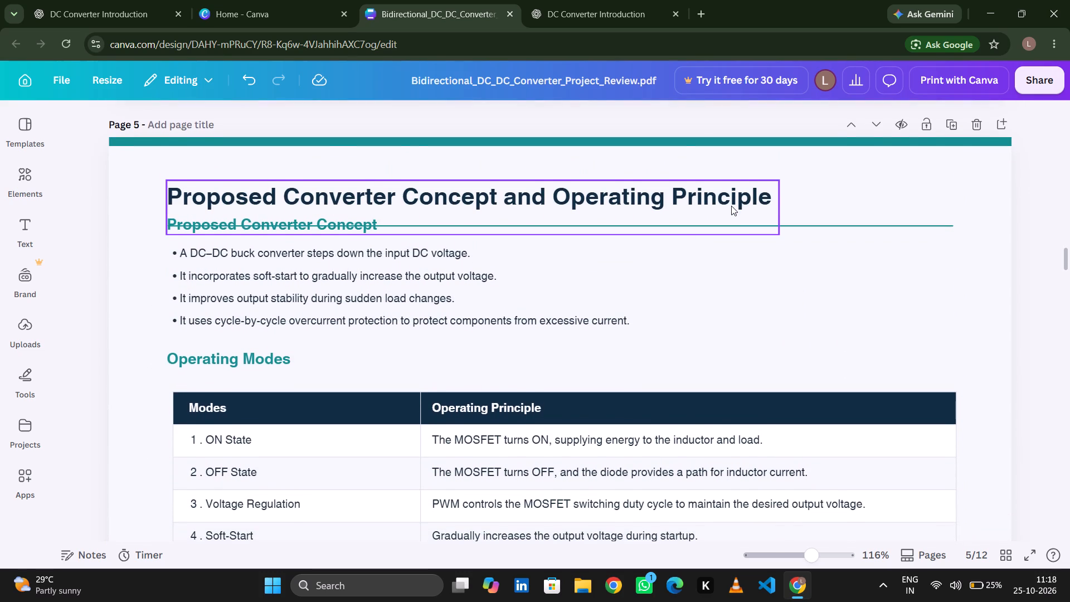
pyautogui.scroll(-1, 731, 206)
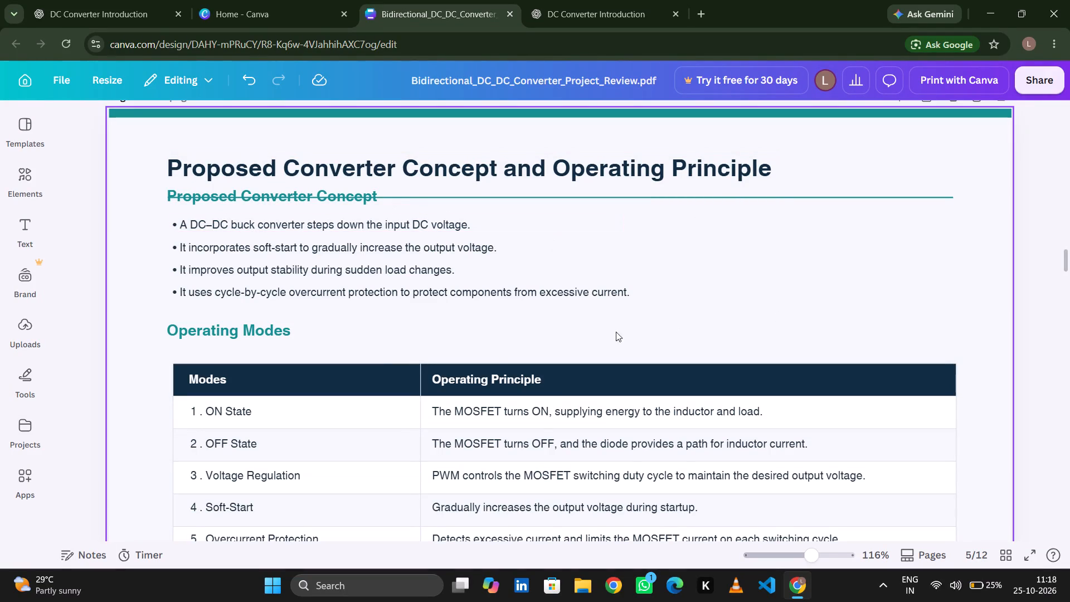
pyautogui.scroll(-5, 474, 361)
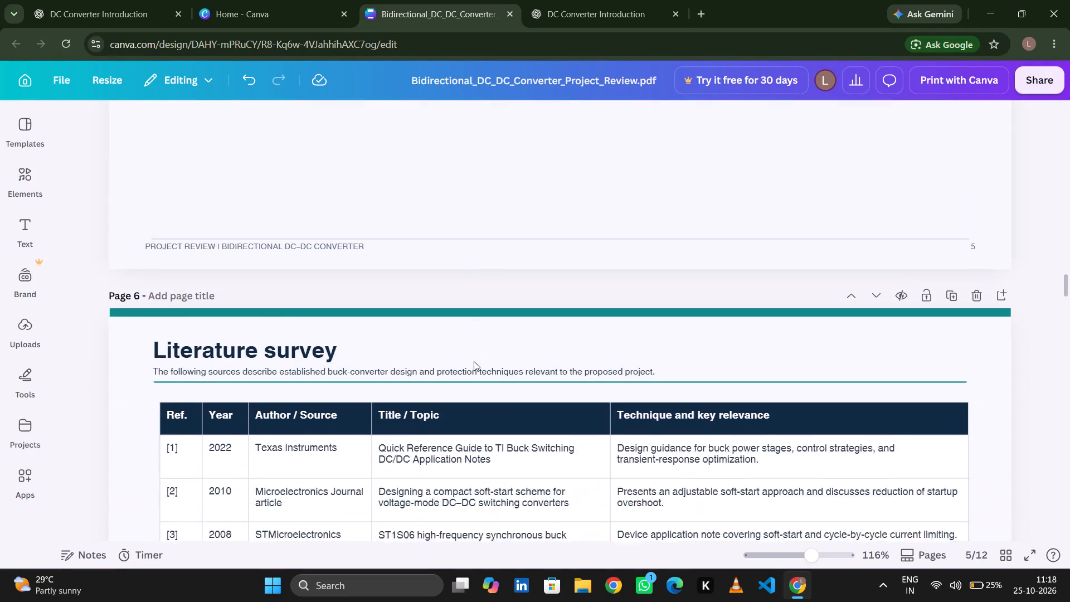
pyautogui.scroll(-2, 474, 361)
pyautogui.scroll(5, 474, 361)
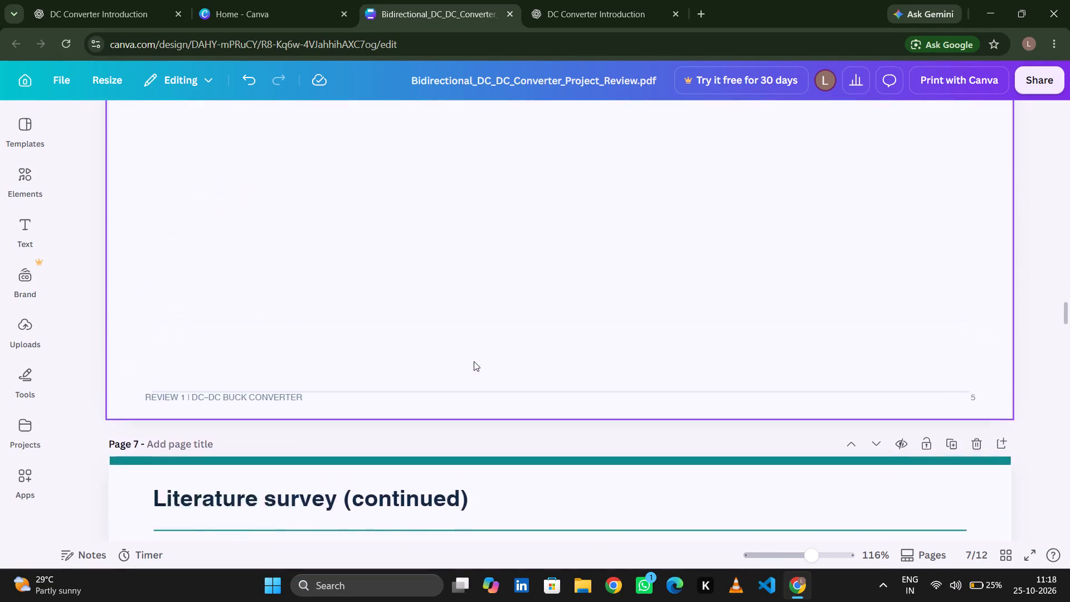
pyautogui.scroll(1, 474, 361)
pyautogui.scroll(-4, 474, 361)
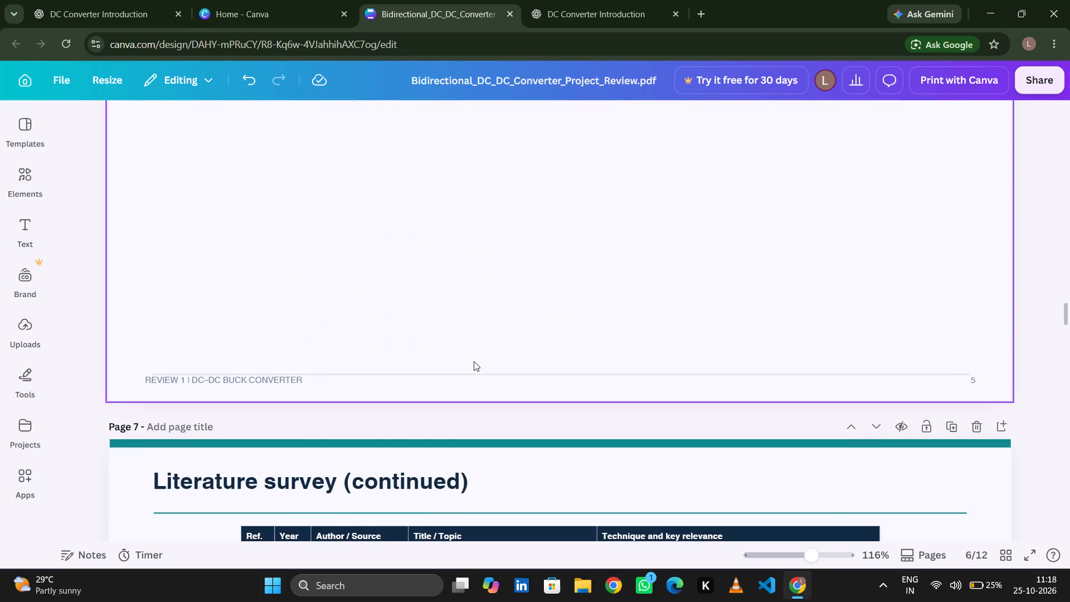
pyautogui.scroll(-2, 474, 361)
pyautogui.scroll(4, 474, 361)
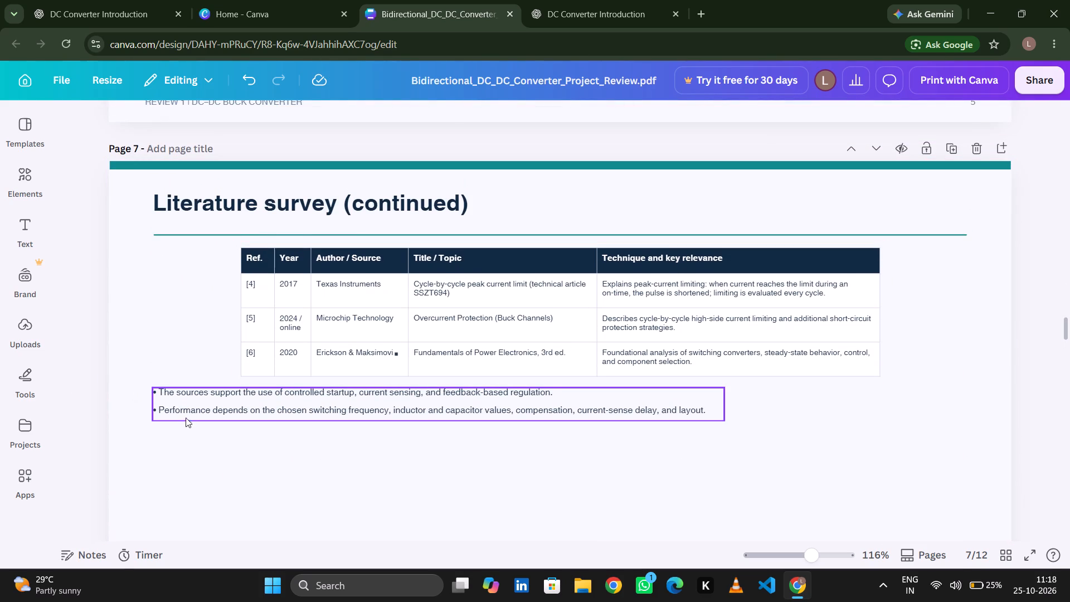
# Move the two-bullet text block on page 7 lower, leaving a wide gap beneath the Literature survey (continued) table.
pyautogui.moveTo(215, 409); pyautogui.dragTo(220, 461)
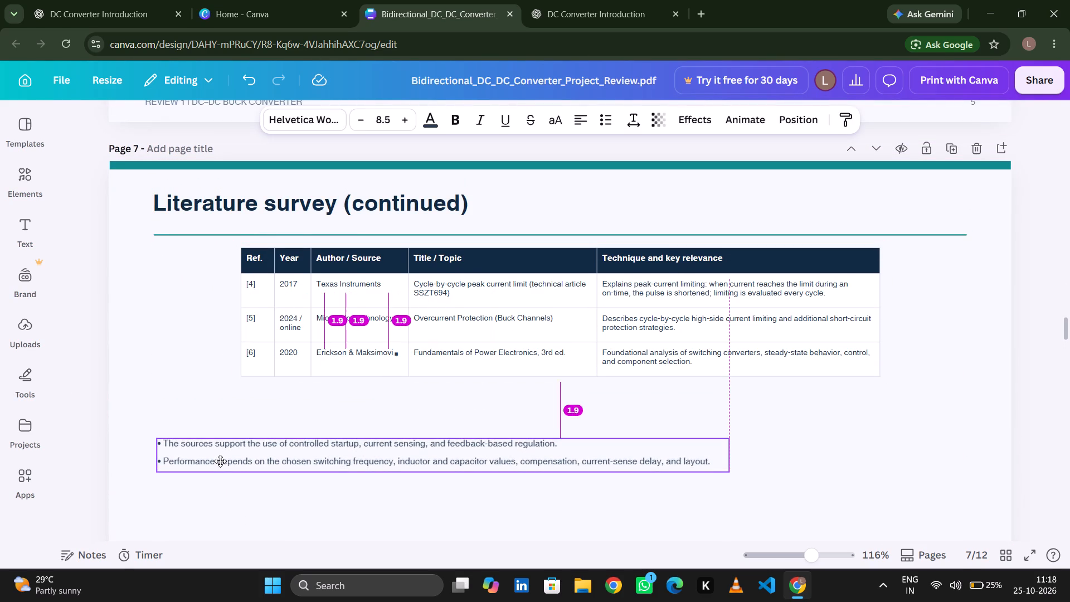
pyautogui.moveTo(220, 461); pyautogui.dragTo(219, 473)
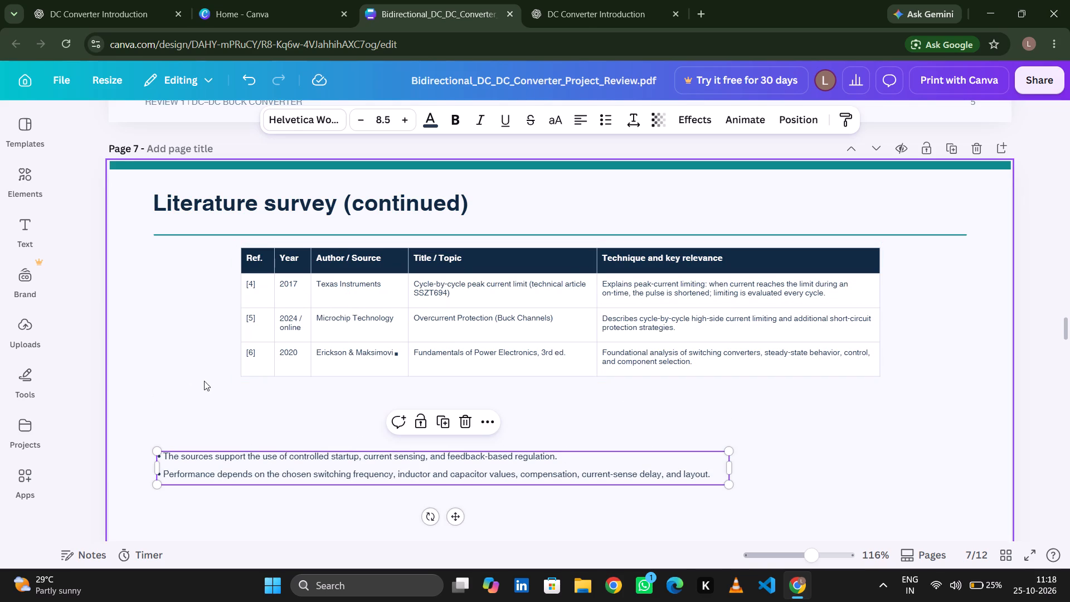
# Enlarge the whole Literature survey (continued) table on page 7 and align it just beneath the divider line, spanning the line's width.
pyautogui.moveTo(203, 378); pyautogui.dragTo(547, 284)
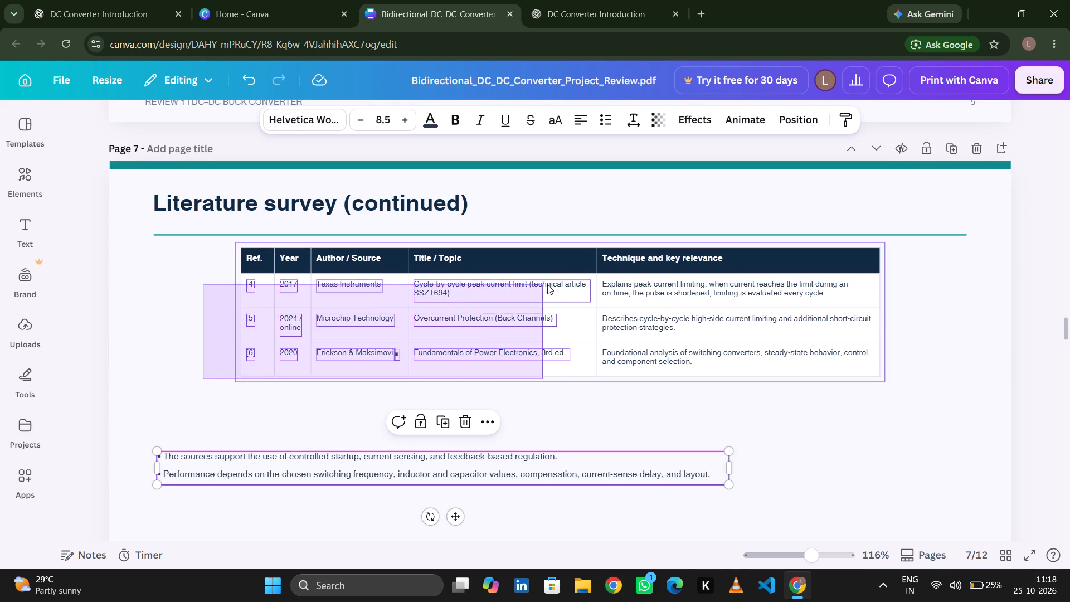
pyautogui.moveTo(547, 284); pyautogui.dragTo(907, 250)
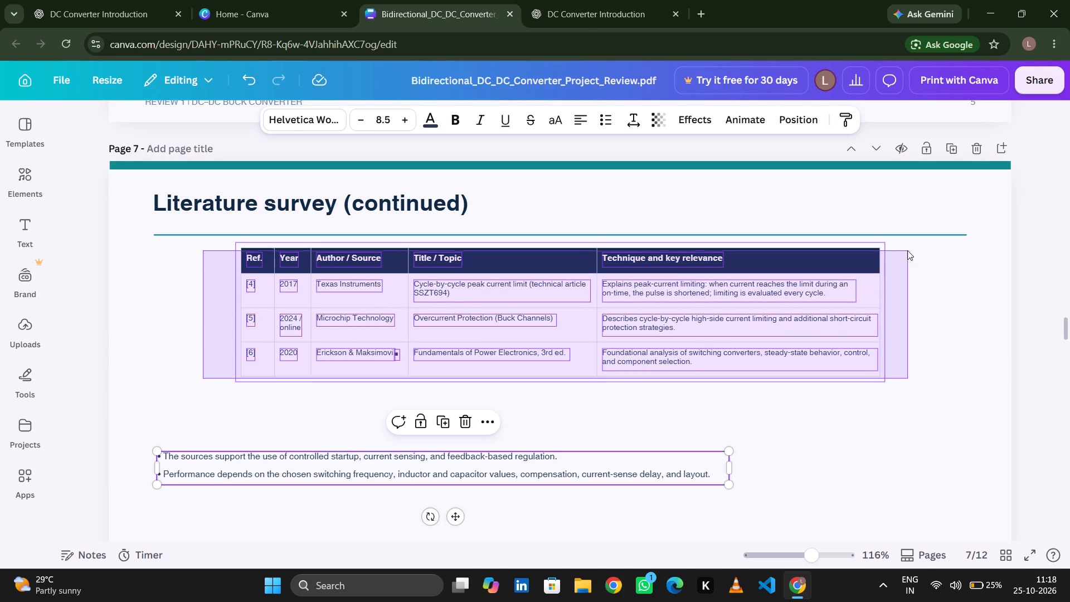
pyautogui.moveTo(907, 250); pyautogui.dragTo(907, 250)
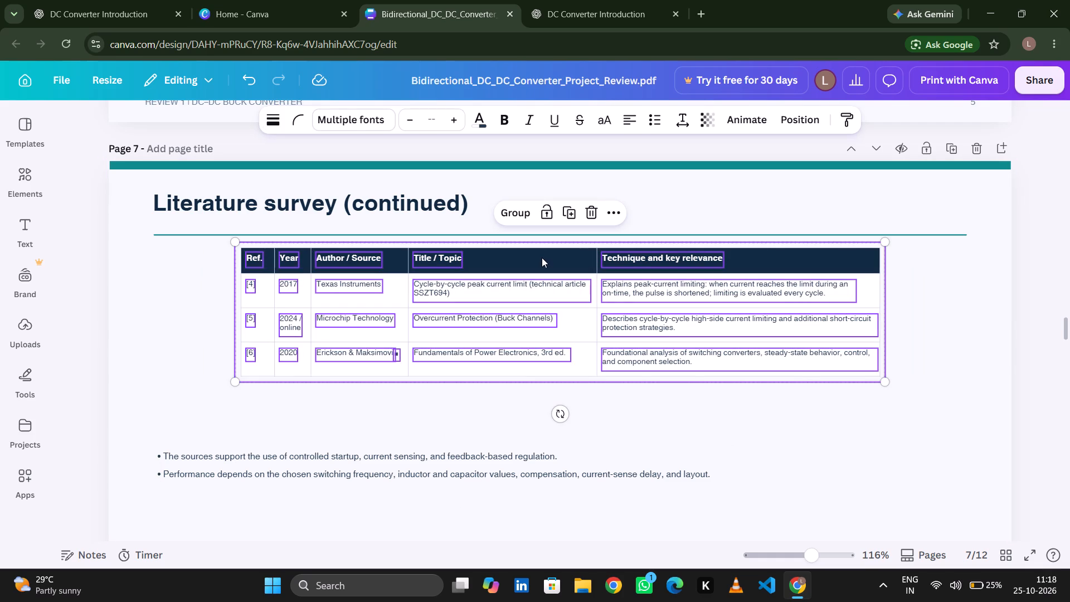
pyautogui.moveTo(542, 258); pyautogui.dragTo(476, 261)
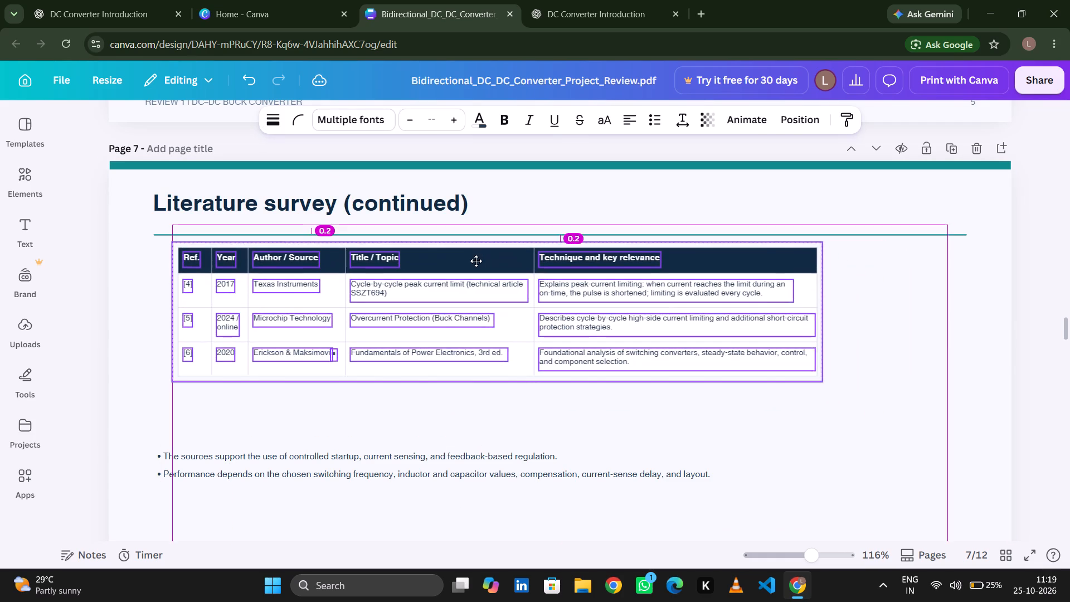
pyautogui.moveTo(476, 261); pyautogui.dragTo(468, 261)
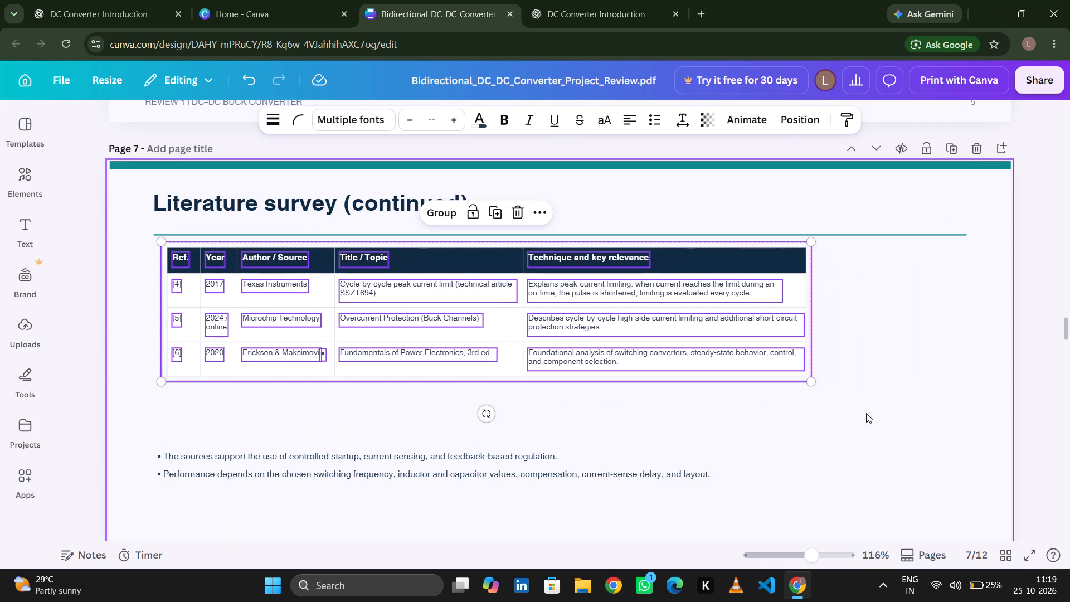
pyautogui.moveTo(810, 386); pyautogui.dragTo(878, 459)
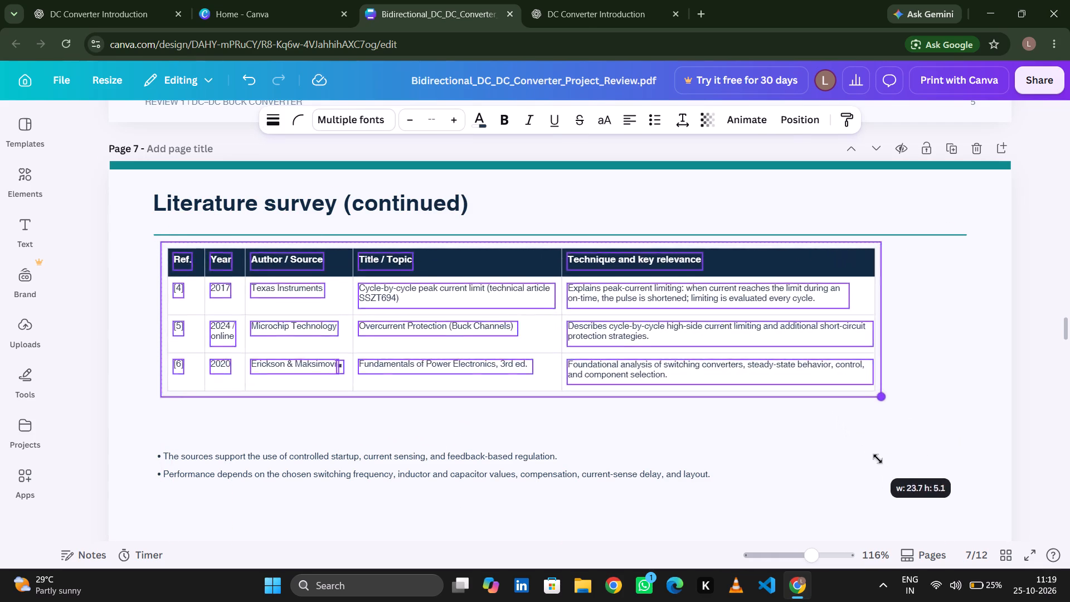
pyautogui.moveTo(878, 459); pyautogui.dragTo(950, 493)
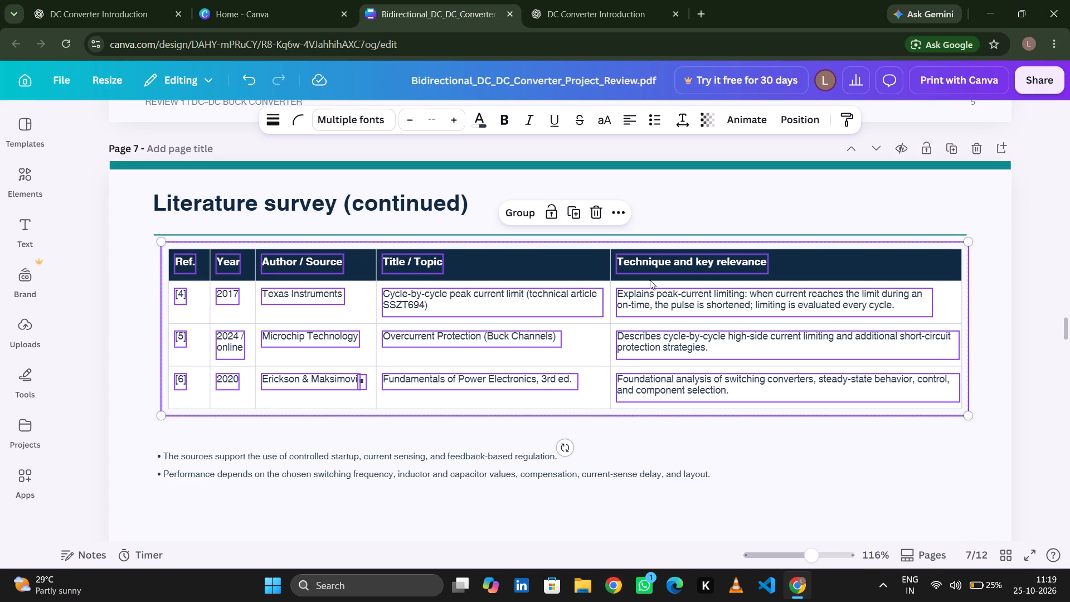
pyautogui.moveTo(572, 261); pyautogui.dragTo(558, 273)
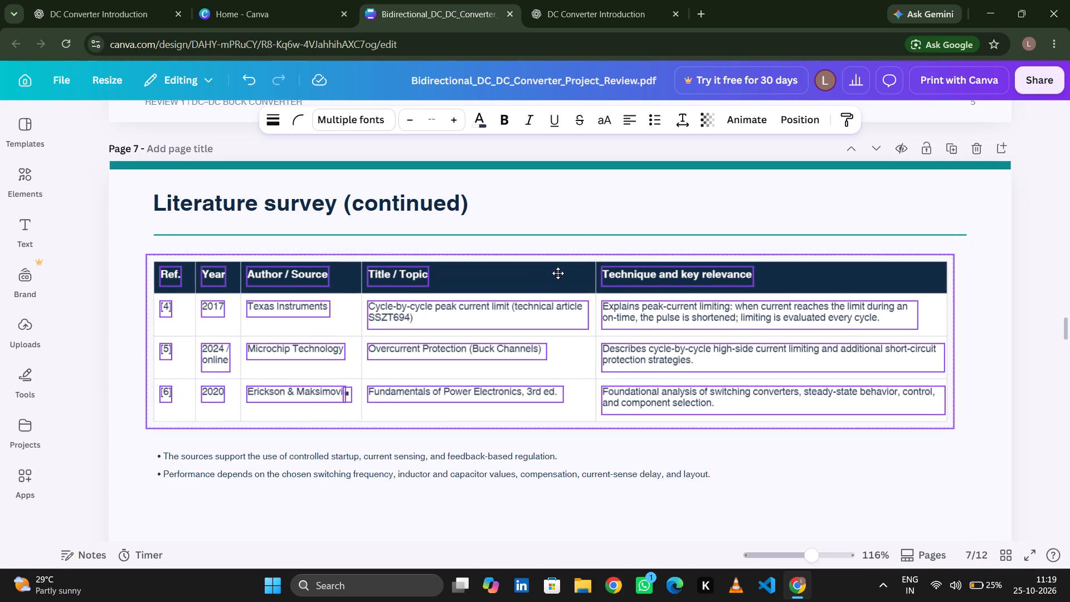
pyautogui.moveTo(558, 273); pyautogui.dragTo(562, 258)
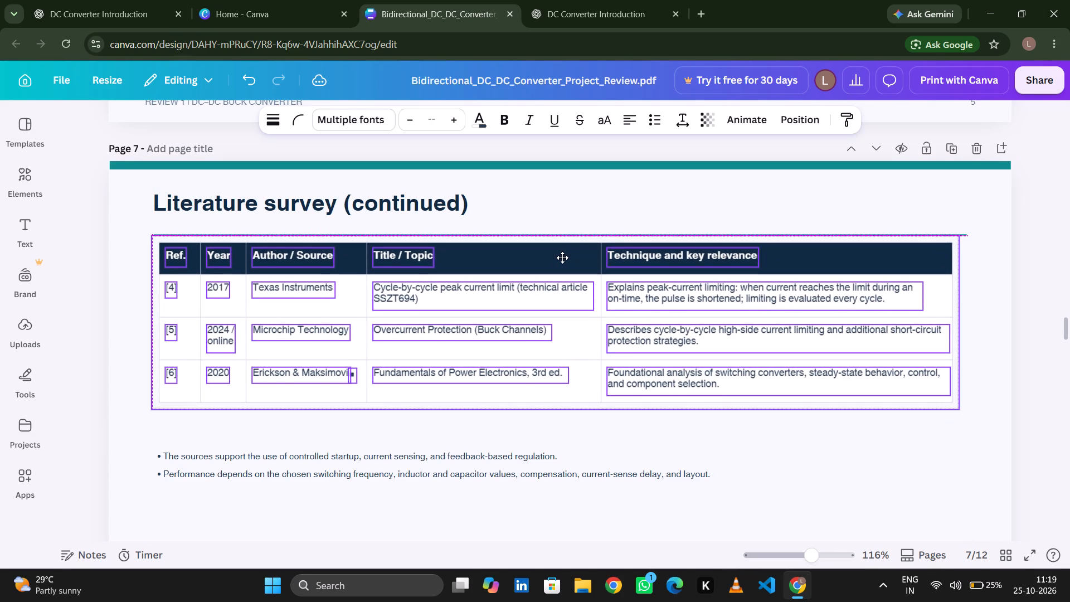
pyautogui.moveTo(562, 258); pyautogui.dragTo(562, 261)
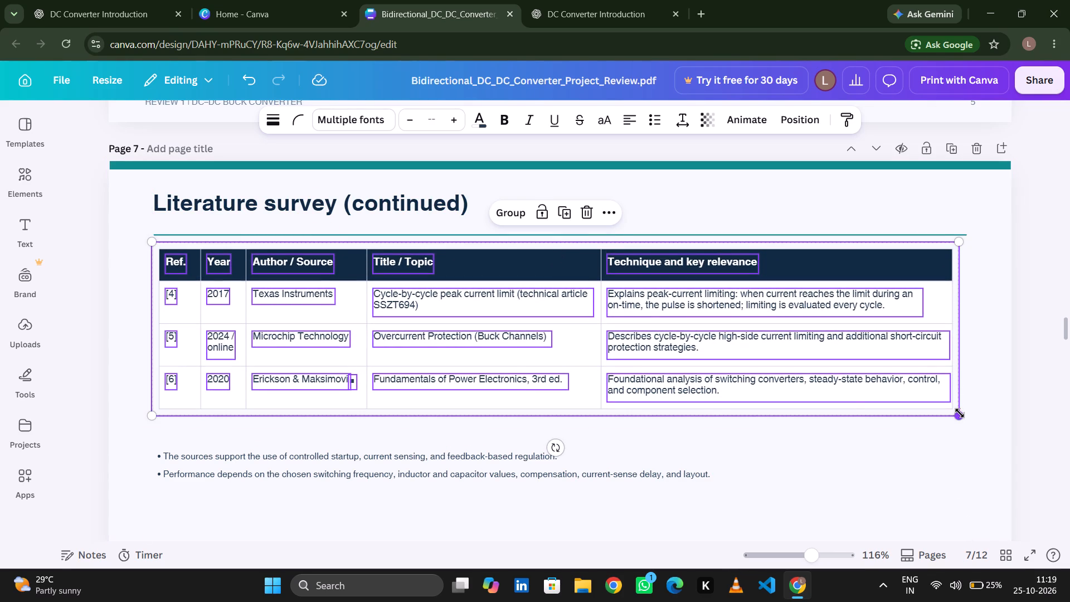
pyautogui.moveTo(960, 413); pyautogui.dragTo(967, 424)
pyautogui.click(1030, 288)
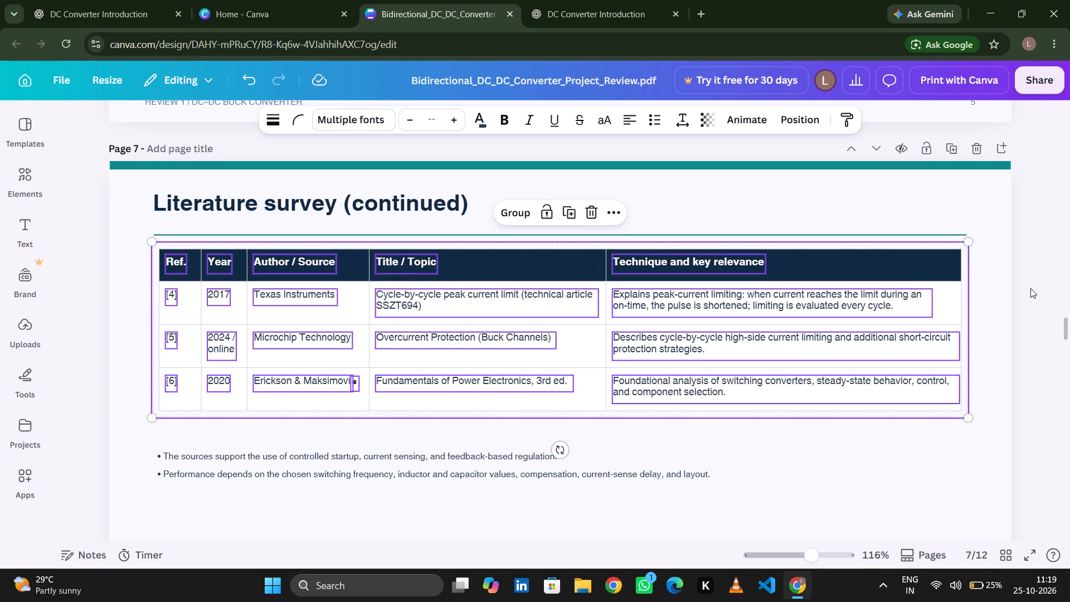
# Move the two-bullet text block on page 7 up to about 0.5 beneath the enlarged table, aligned with the heading's left edge.
pyautogui.moveTo(461, 458); pyautogui.dragTo(447, 436)
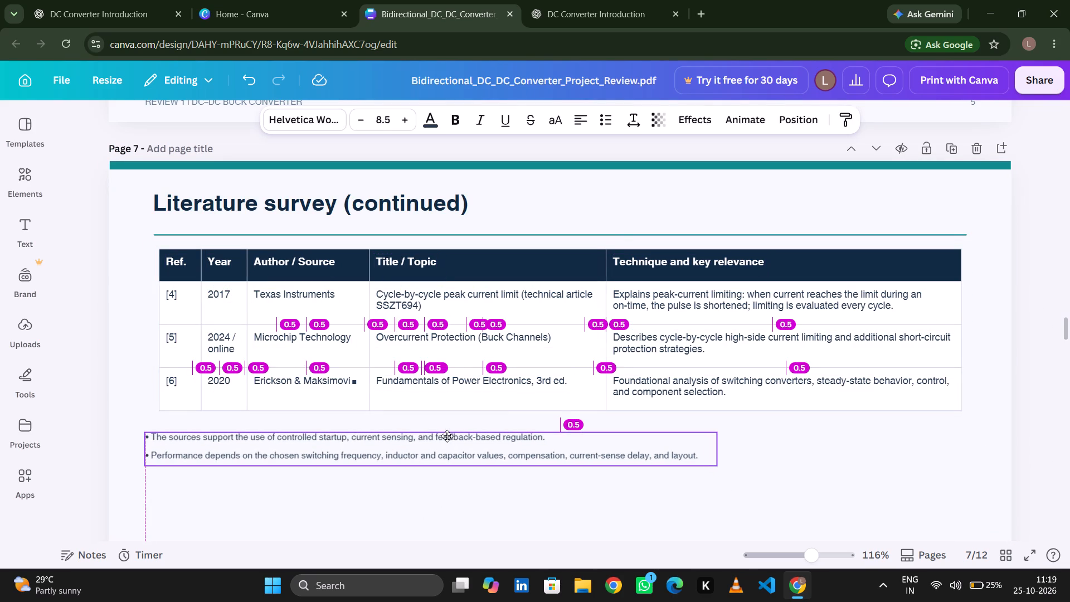
pyautogui.moveTo(447, 436); pyautogui.dragTo(460, 434)
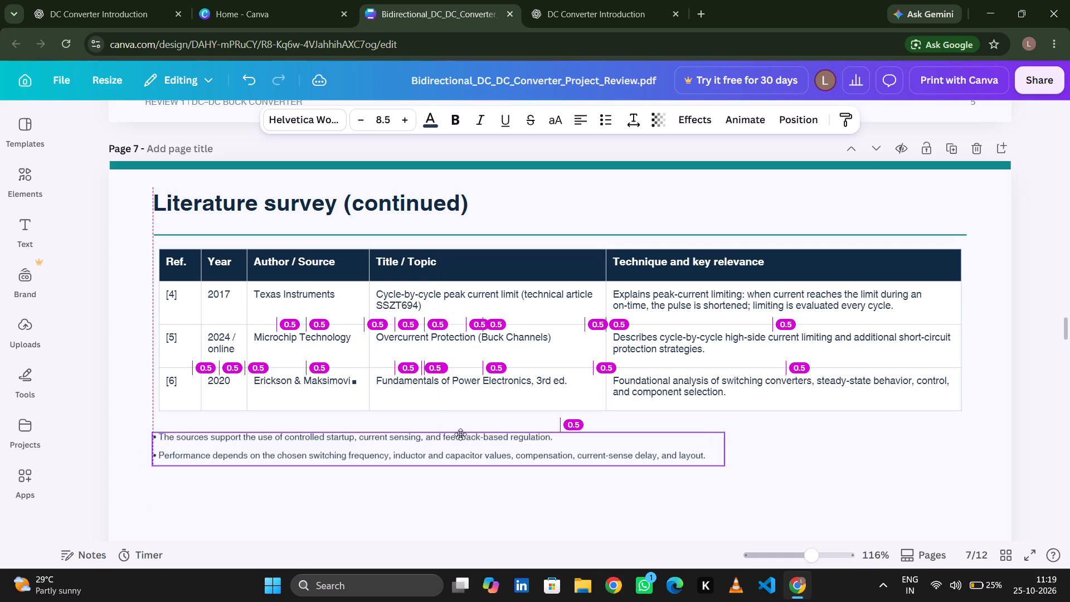
pyautogui.moveTo(460, 434); pyautogui.dragTo(460, 434)
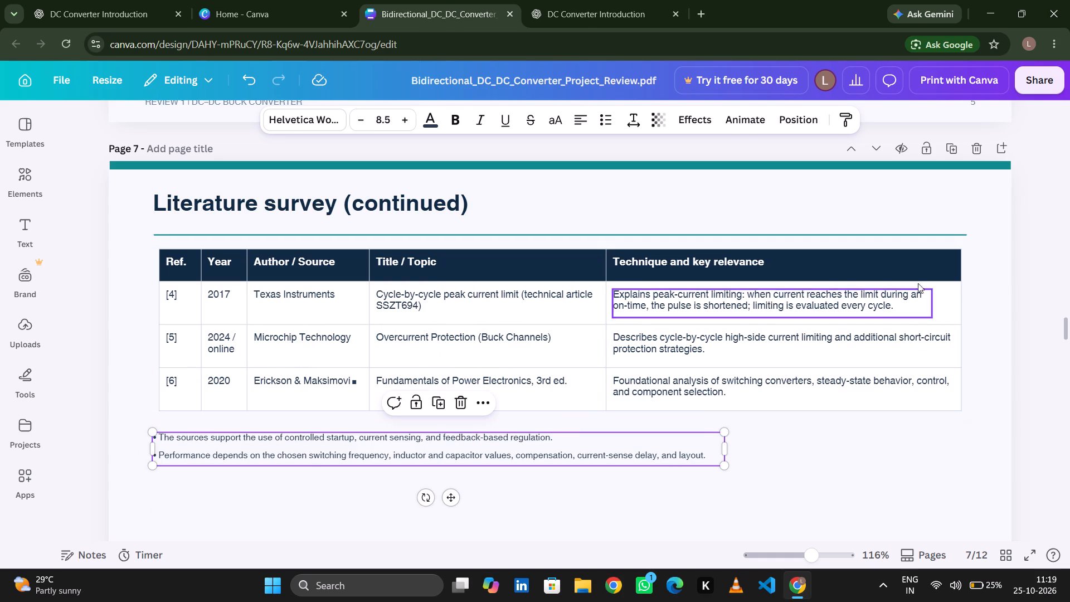
pyautogui.click(1039, 233)
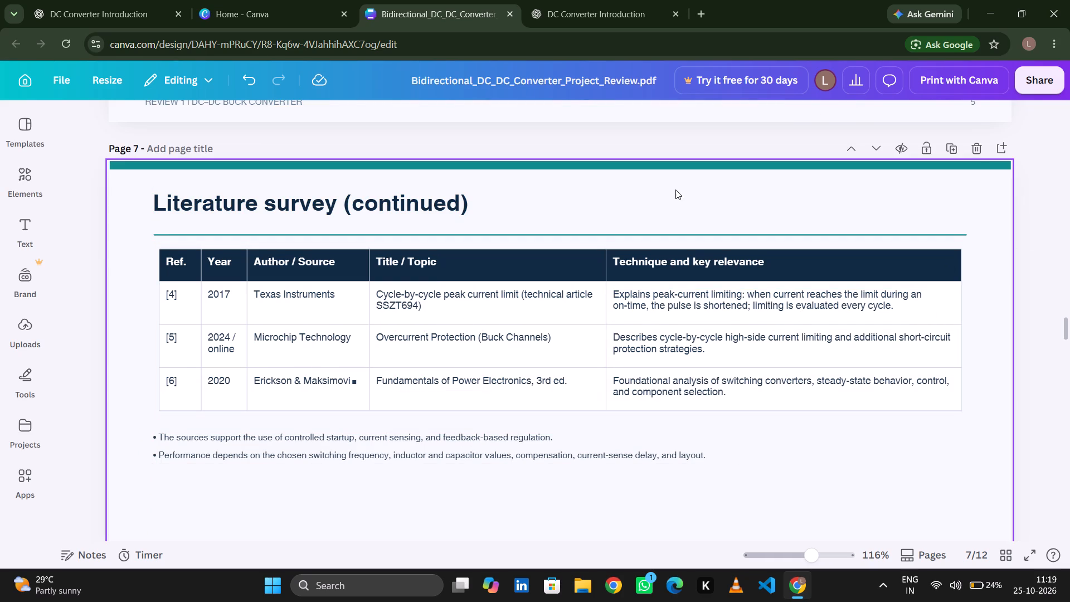
# Compare the table layouts on Literature survey pages 6 and 7 and examine the observations and challenges table on page 8.
pyautogui.scroll(5, 674, 189)
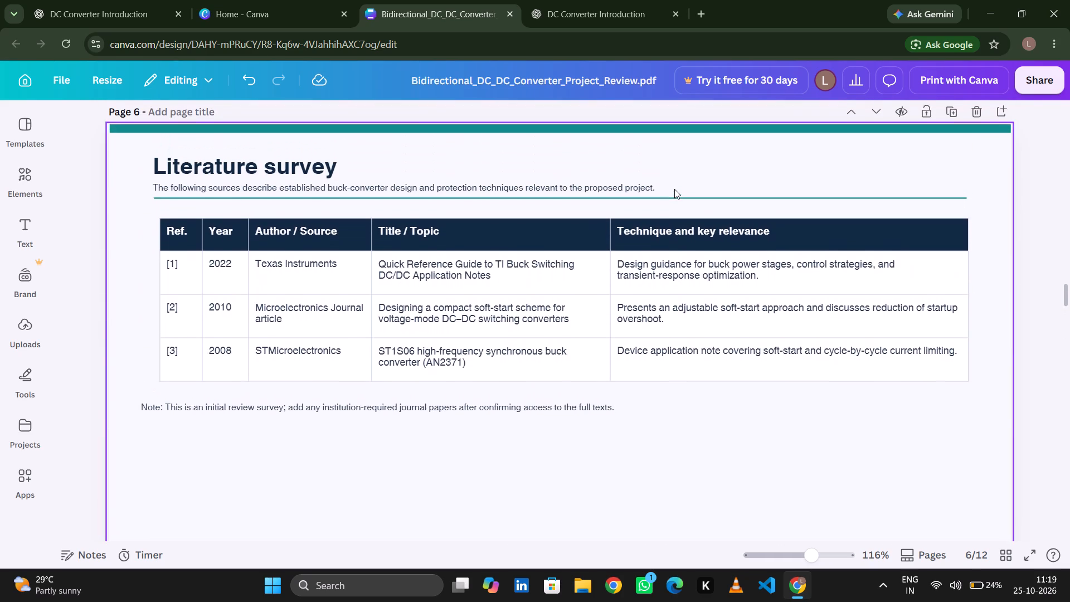
pyautogui.scroll(-6, 674, 189)
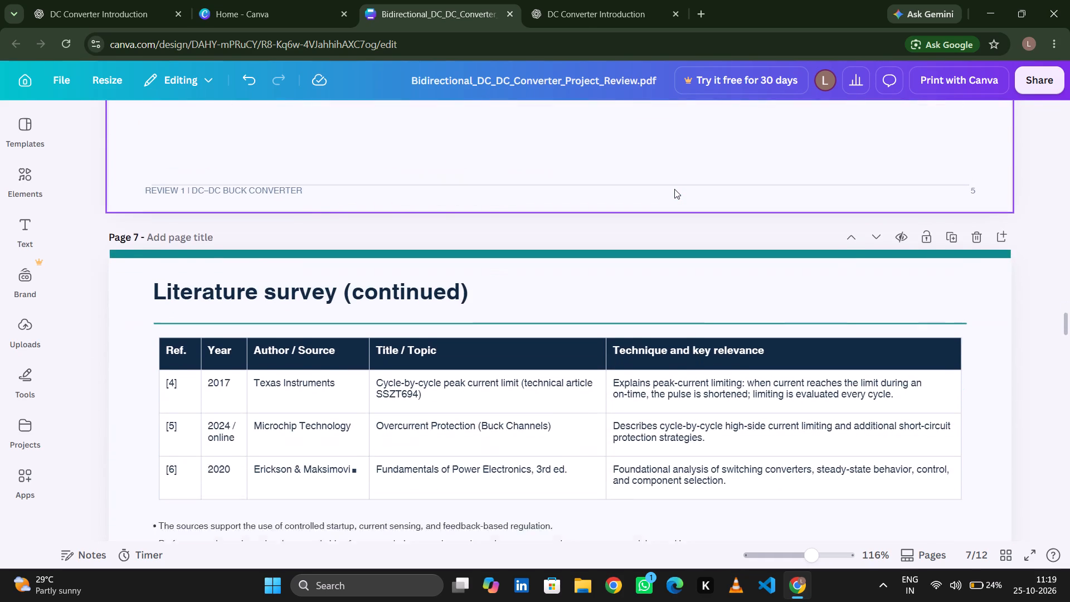
pyautogui.scroll(-2, 674, 189)
pyautogui.scroll(2, 674, 189)
pyautogui.hscroll(1, 674, 189)
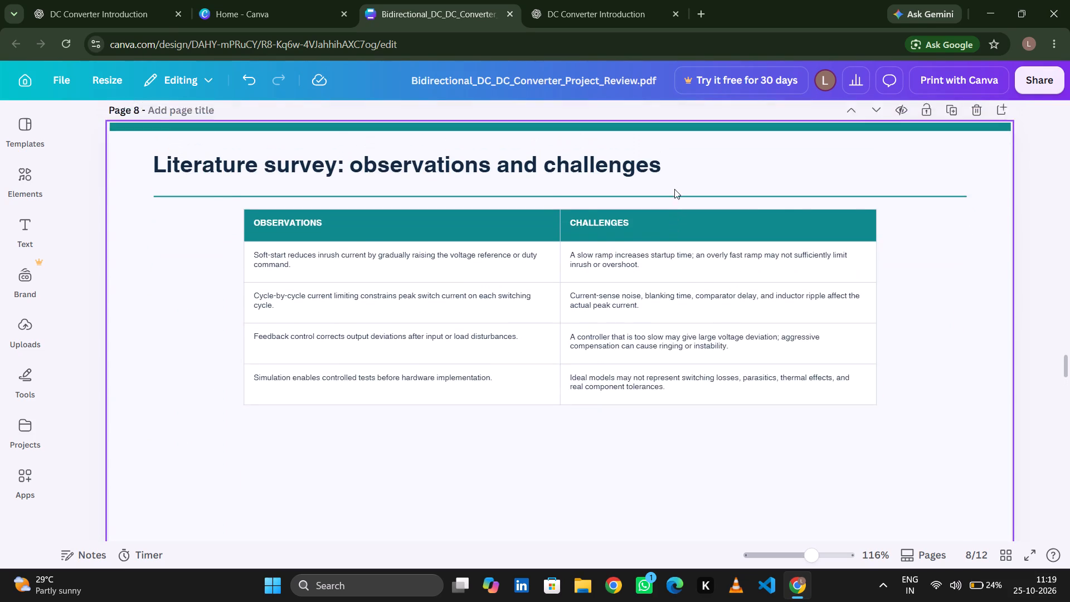
pyautogui.hscroll(1, 674, 189)
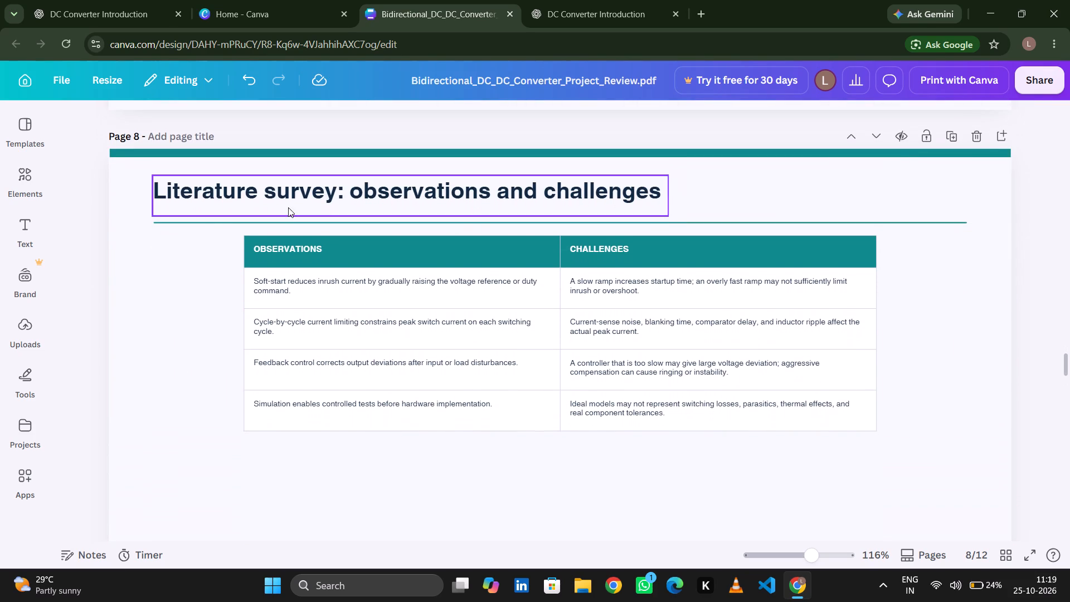
# Enlarge the whole observations and challenges table on page 8 to about 27 by 8.7, aligning its left edge with the heading.
pyautogui.moveTo(221, 229); pyautogui.dragTo(404, 314)
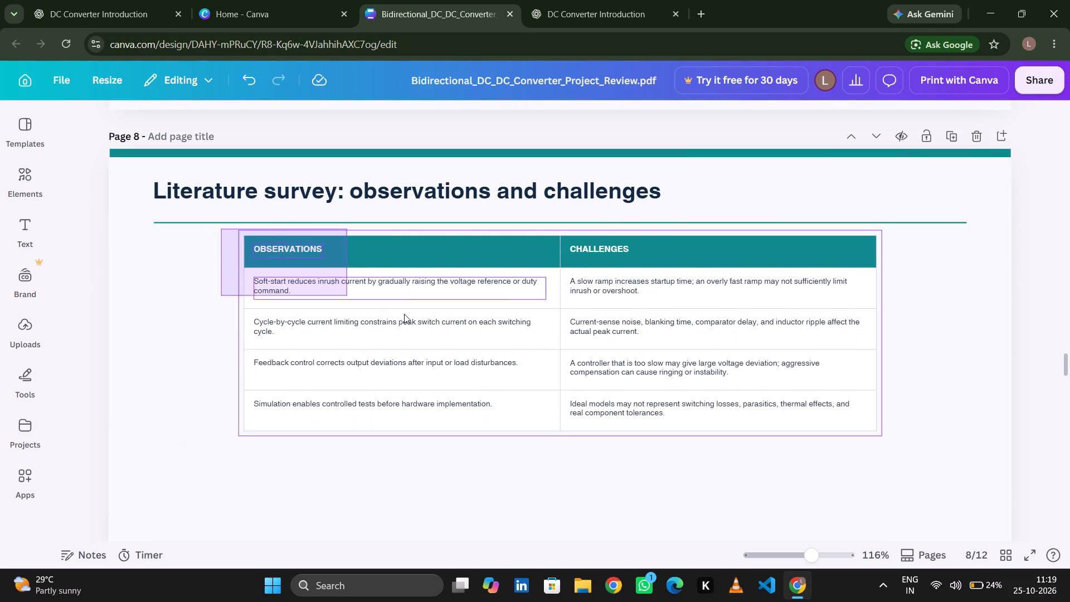
pyautogui.moveTo(404, 314); pyautogui.dragTo(891, 459)
pyautogui.moveTo(884, 438); pyautogui.dragTo(971, 540)
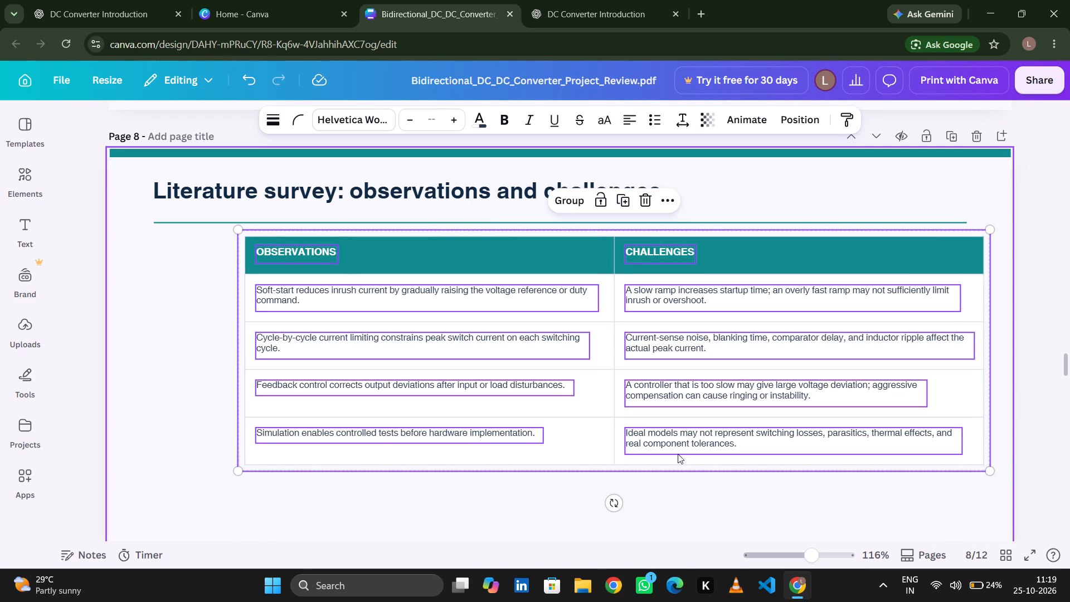
pyautogui.moveTo(600, 394); pyautogui.dragTo(507, 394)
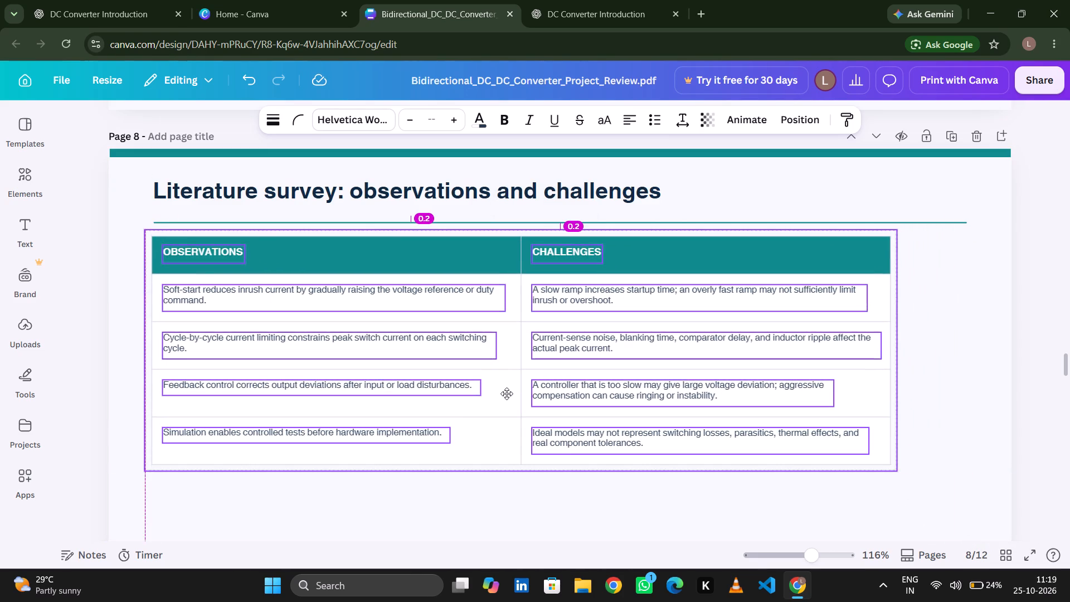
pyautogui.moveTo(507, 394); pyautogui.dragTo(512, 394)
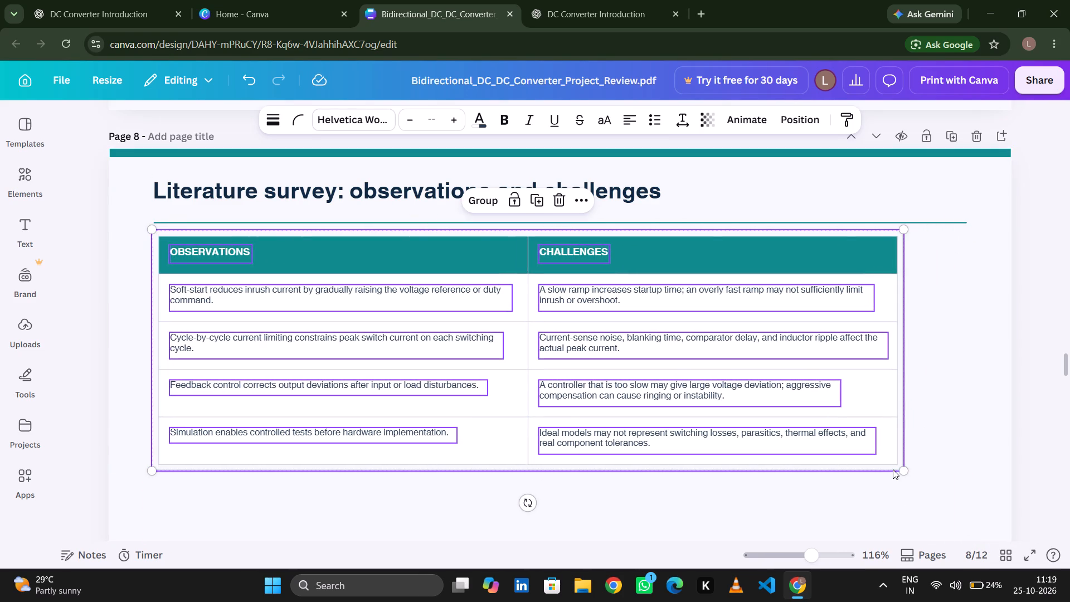
pyautogui.moveTo(898, 469); pyautogui.dragTo(956, 547)
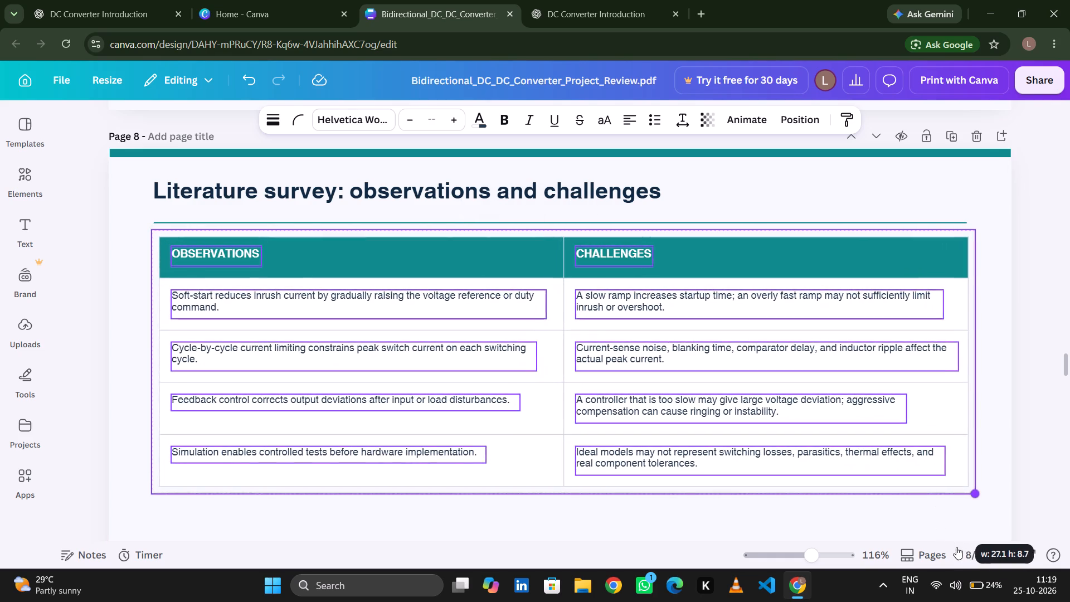
pyautogui.moveTo(956, 547); pyautogui.dragTo(958, 548)
# Widen the page 8 table slightly and position it roughly centred under the divider line, leaving a gap of about 0.6.
pyautogui.moveTo(553, 422); pyautogui.dragTo(536, 421)
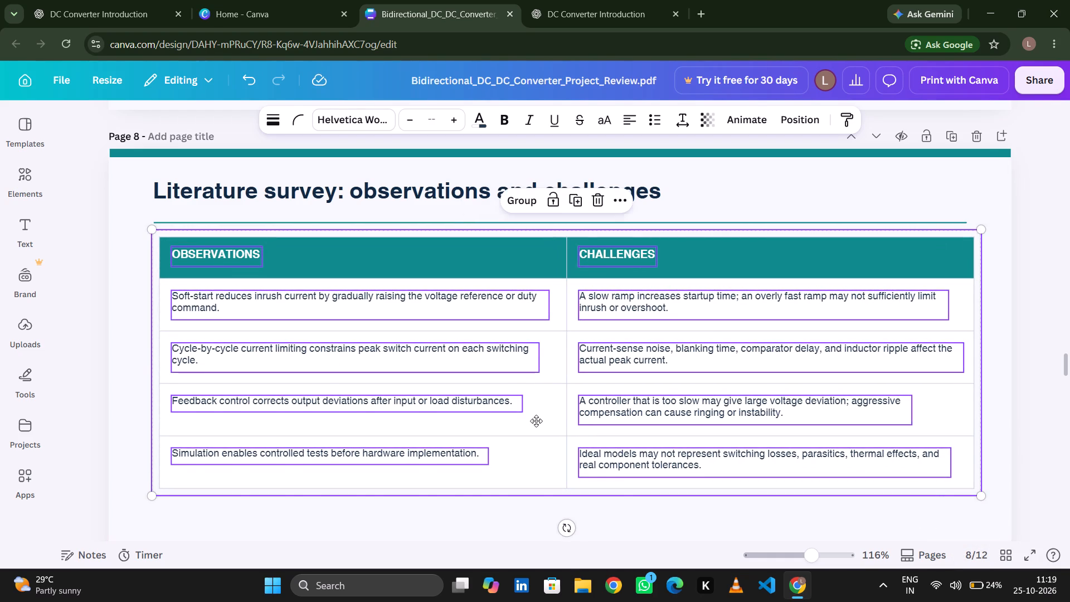
pyautogui.moveTo(536, 421); pyautogui.dragTo(541, 419)
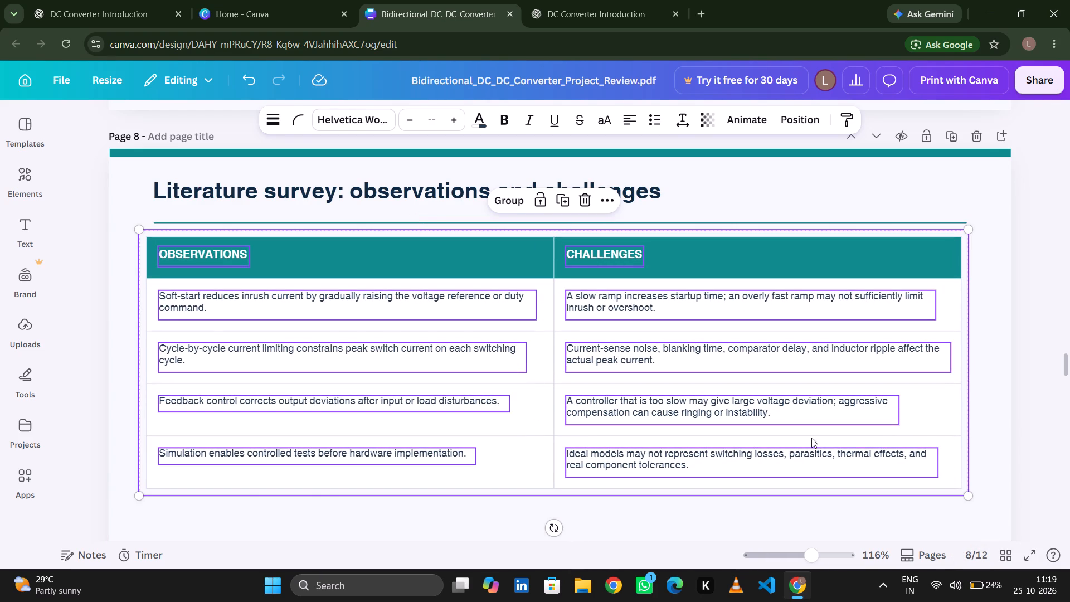
pyautogui.moveTo(969, 496); pyautogui.dragTo(984, 523)
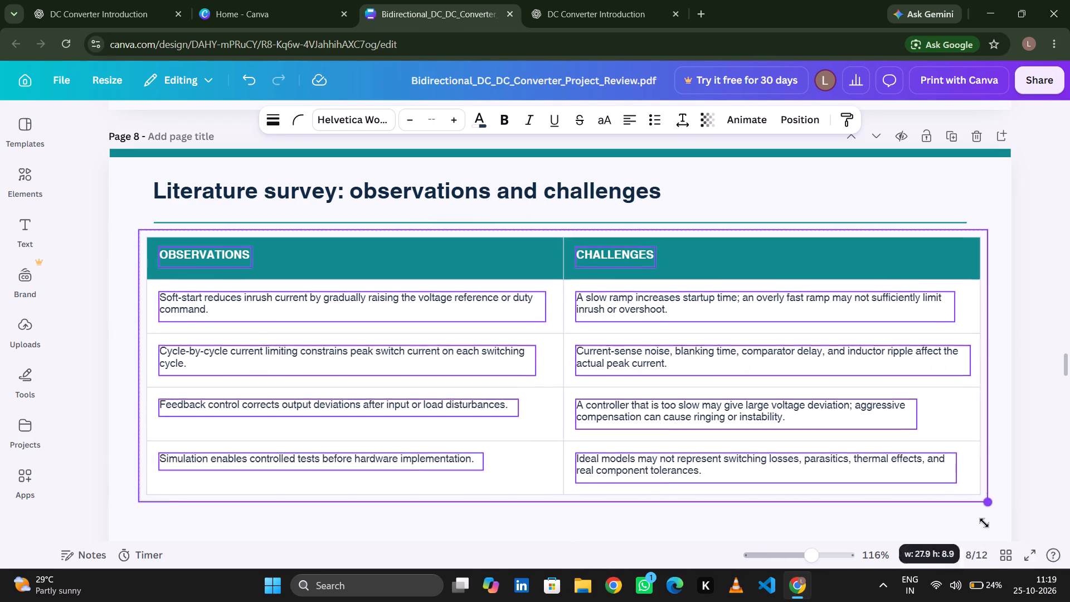
pyautogui.moveTo(984, 523); pyautogui.dragTo(971, 522)
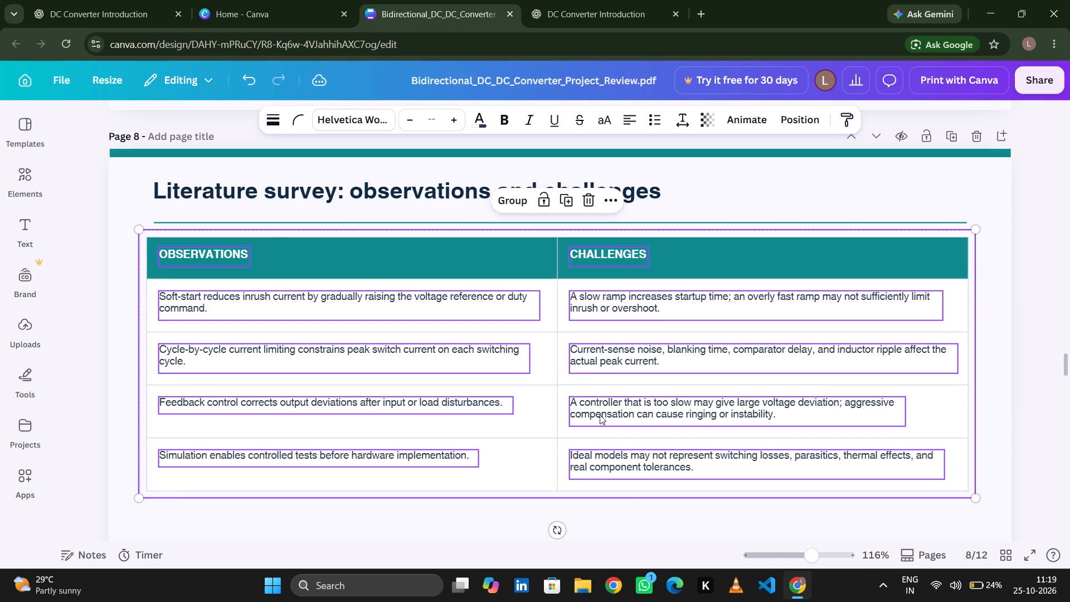
pyautogui.moveTo(522, 412); pyautogui.dragTo(524, 409)
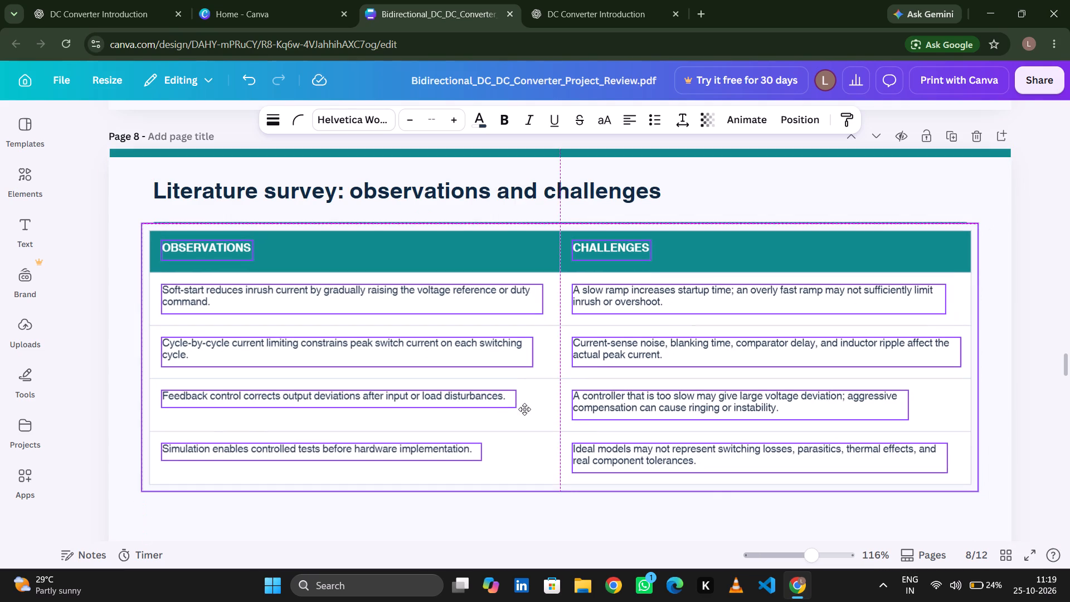
pyautogui.moveTo(524, 409); pyautogui.dragTo(528, 412)
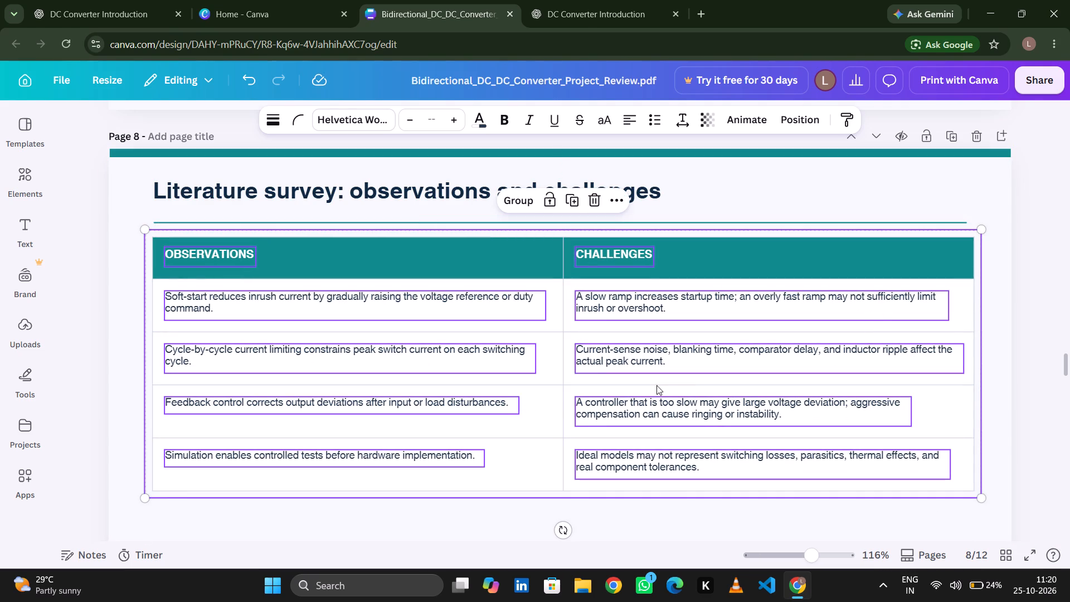
pyautogui.moveTo(554, 404); pyautogui.dragTo(554, 414)
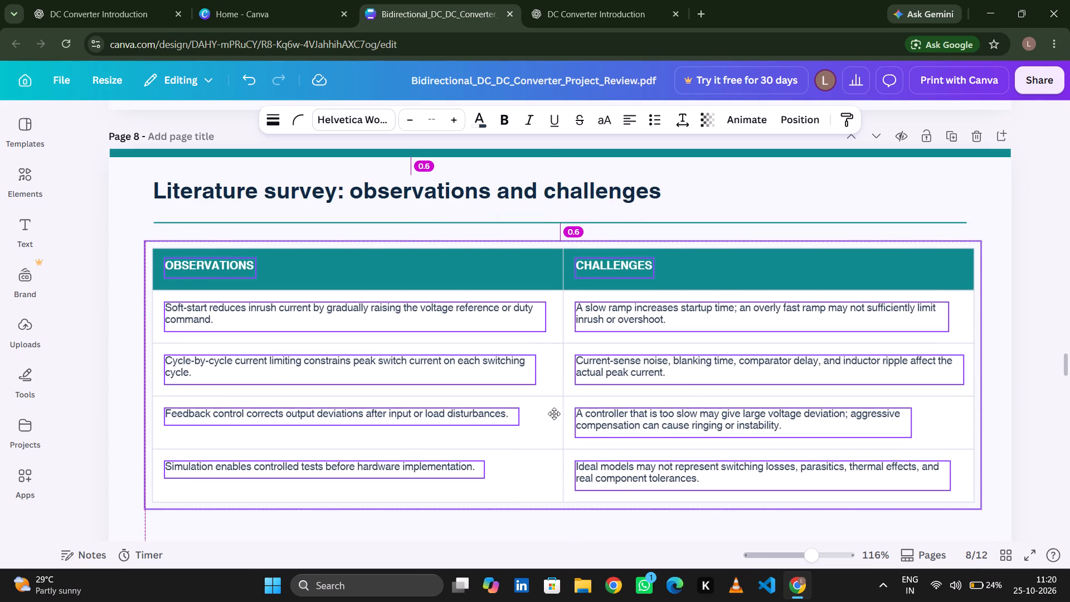
pyautogui.moveTo(554, 414); pyautogui.dragTo(555, 420)
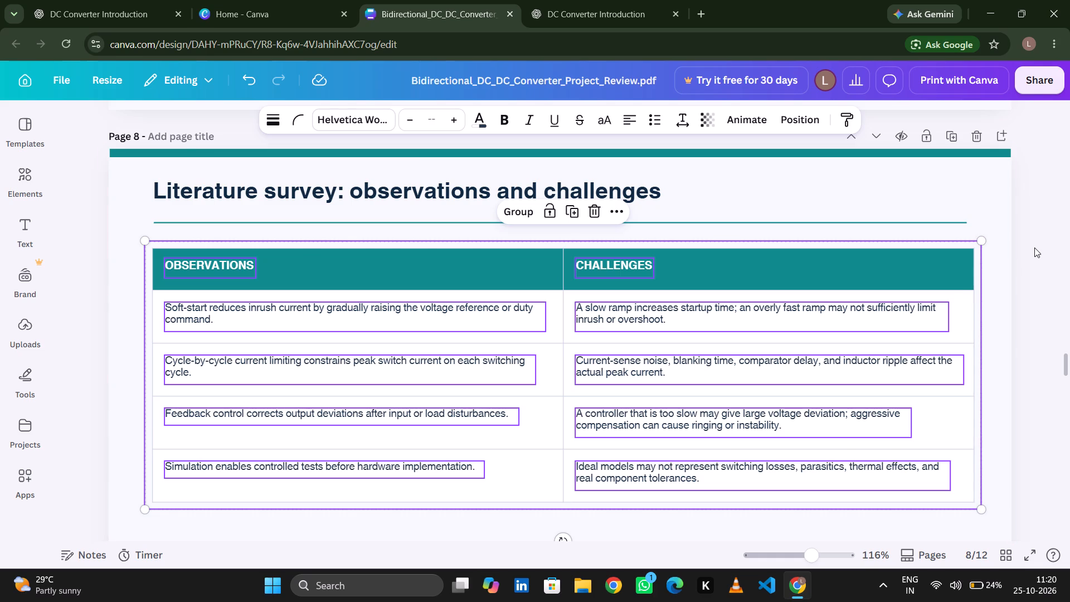
pyautogui.click(1034, 247)
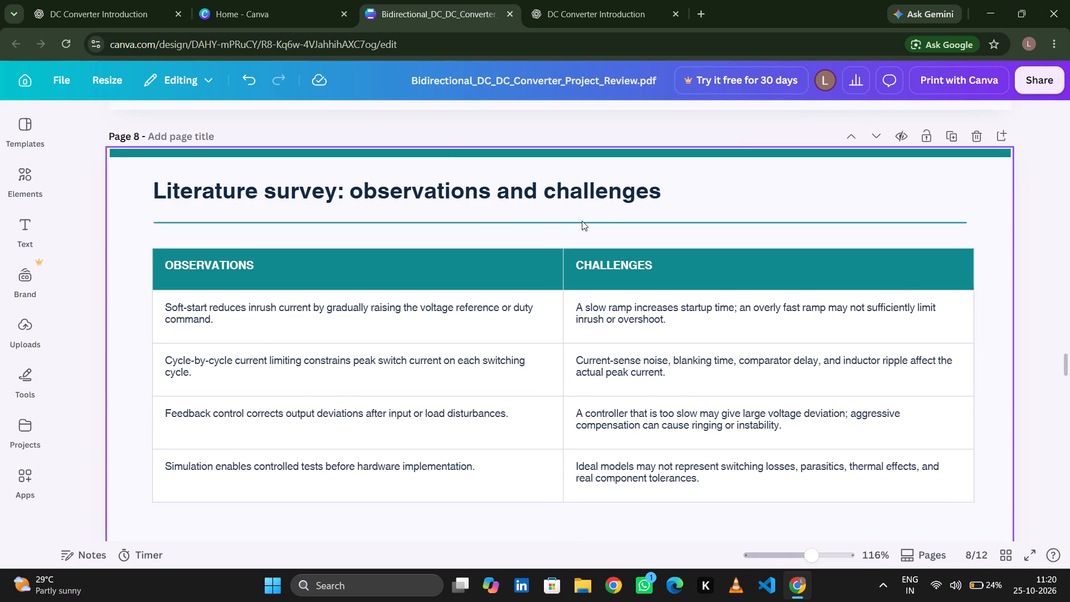
# Review the remaining pages after the page 8 table, from Motivation on page 9 through the Thank You page 12.
pyautogui.scroll(-6, 731, 168)
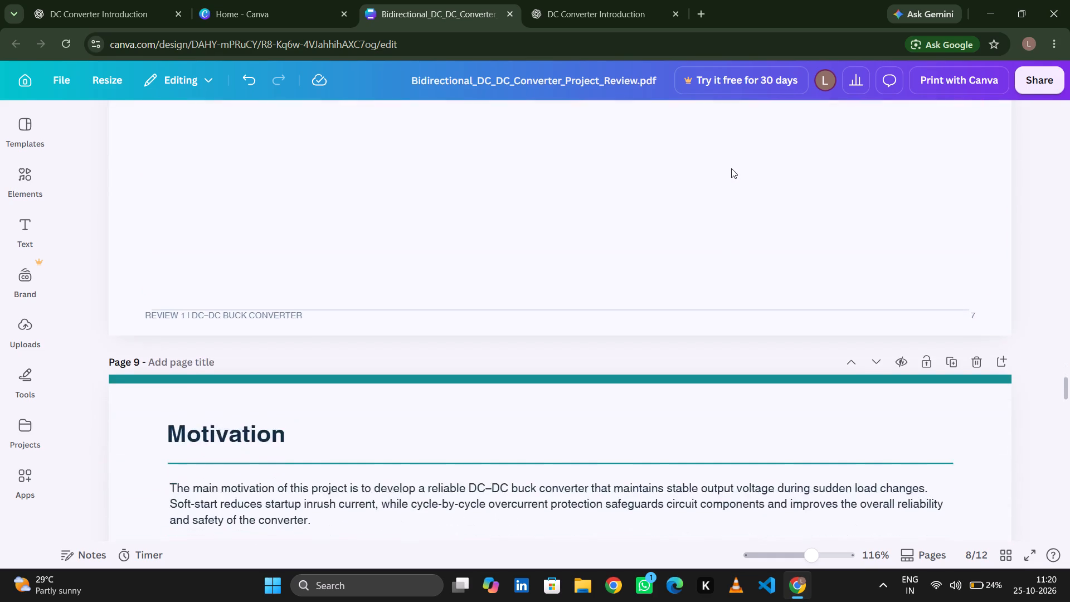
pyautogui.scroll(-2, 731, 168)
pyautogui.scroll(2, 731, 168)
pyautogui.hscroll(1, 731, 168)
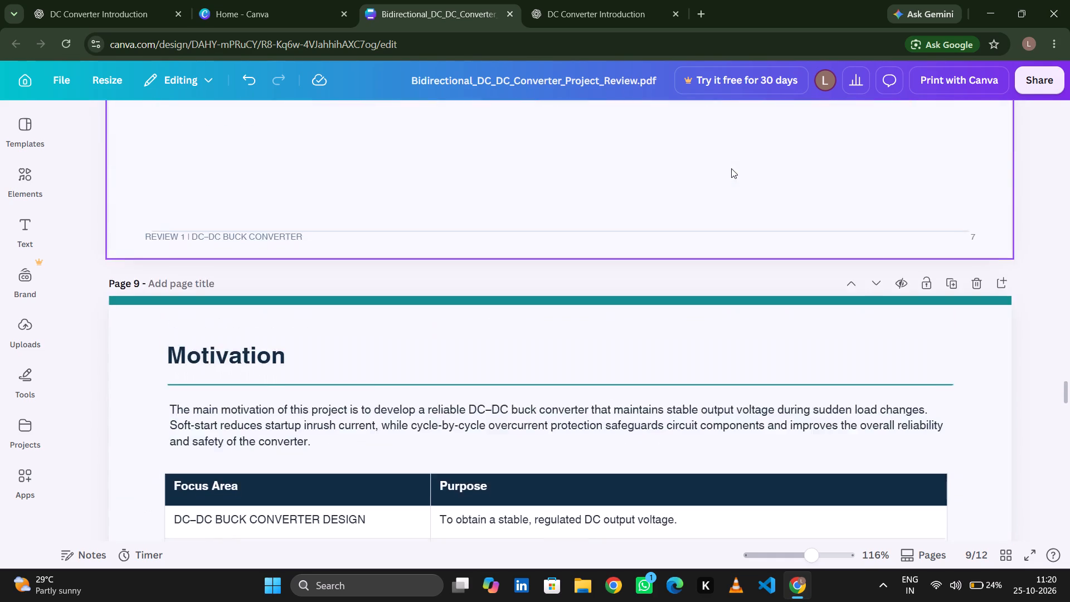
pyautogui.hscroll(1, 731, 168)
pyautogui.scroll(-4, 731, 168)
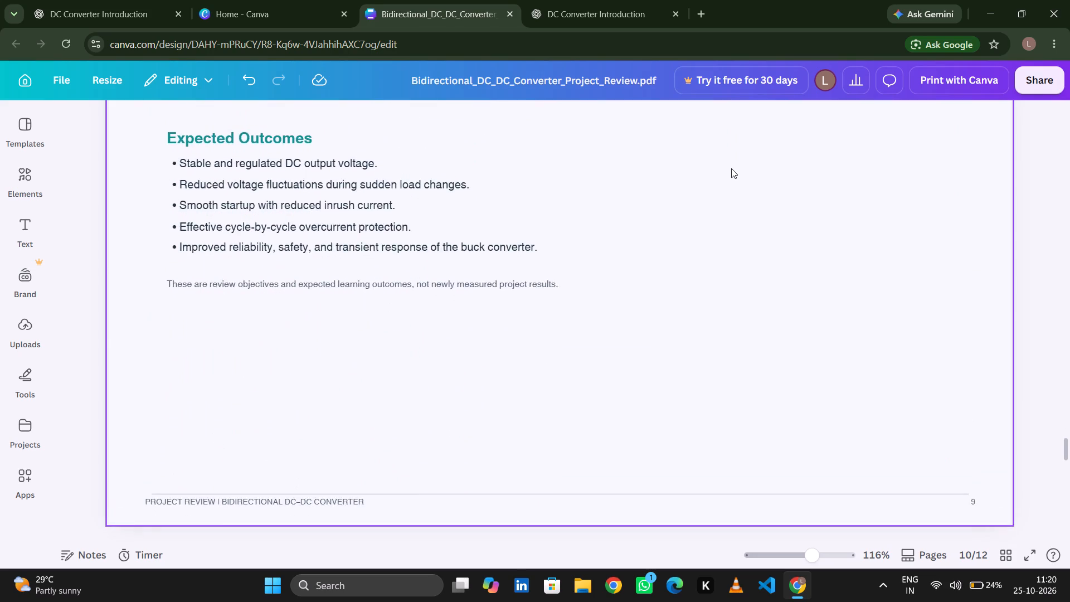
pyautogui.scroll(-7, 731, 168)
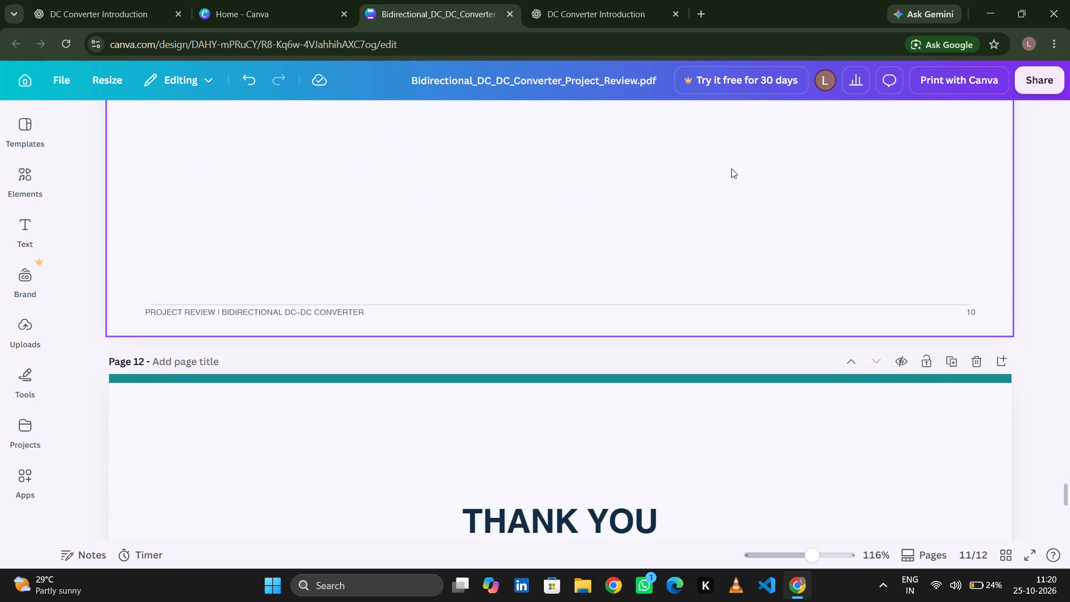
pyautogui.scroll(-3, 731, 168)
# Look back through the whole presentation from the closing page to the title page, checking the content and layout.
pyautogui.scroll(1, 731, 168)
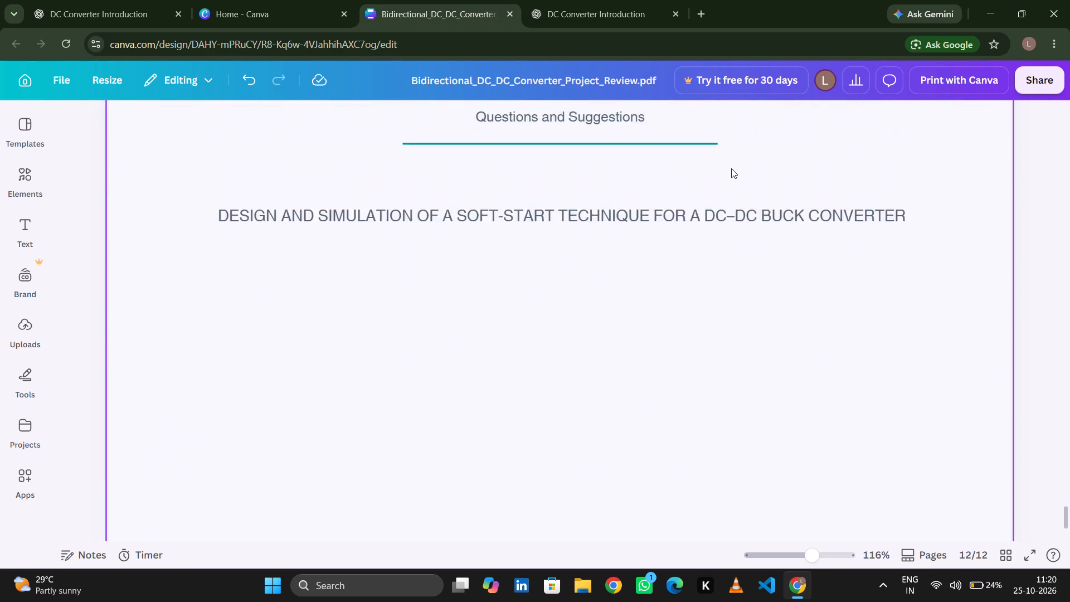
pyautogui.scroll(5, 731, 168)
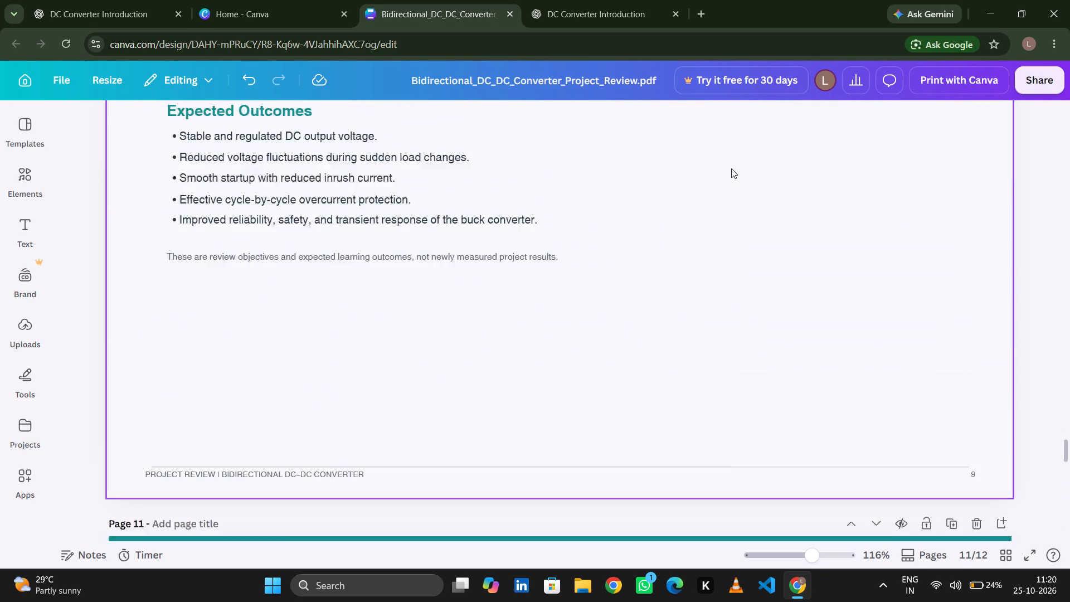
pyautogui.scroll(13, 731, 168)
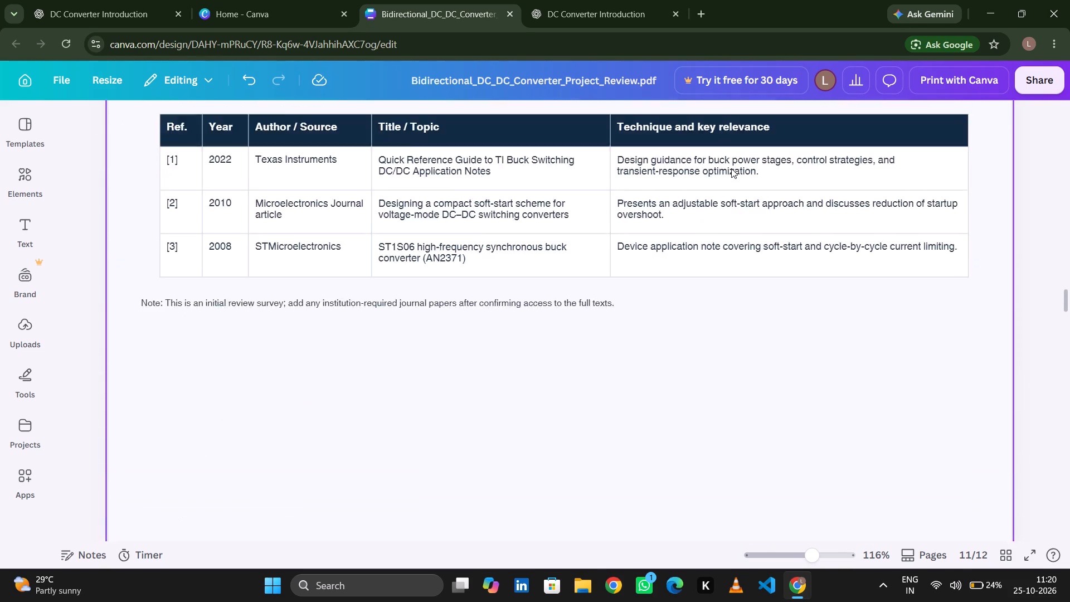
pyautogui.scroll(11, 731, 168)
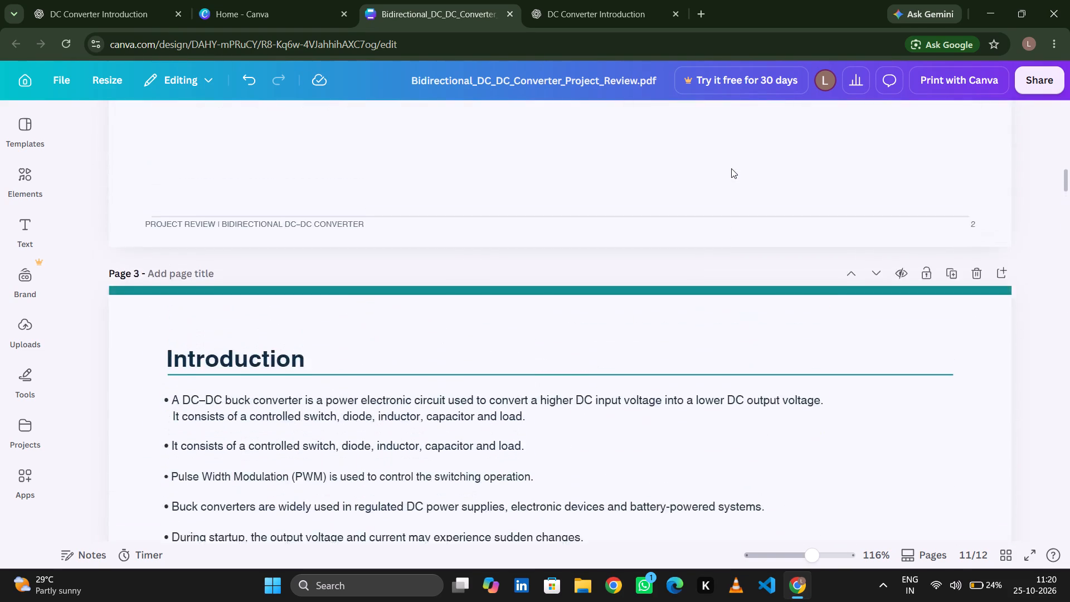
pyautogui.scroll(8, 731, 168)
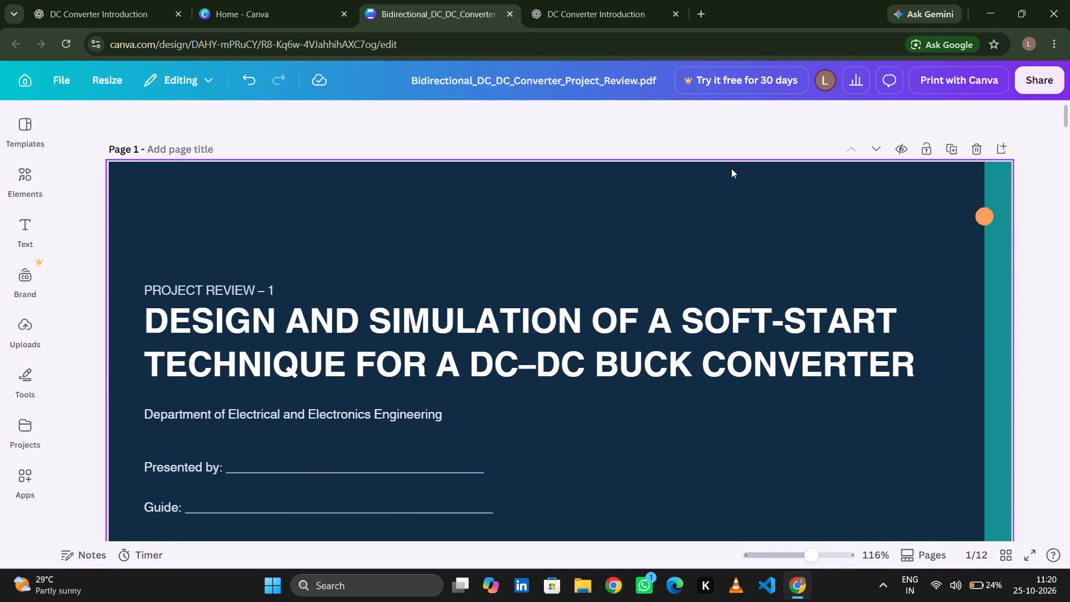
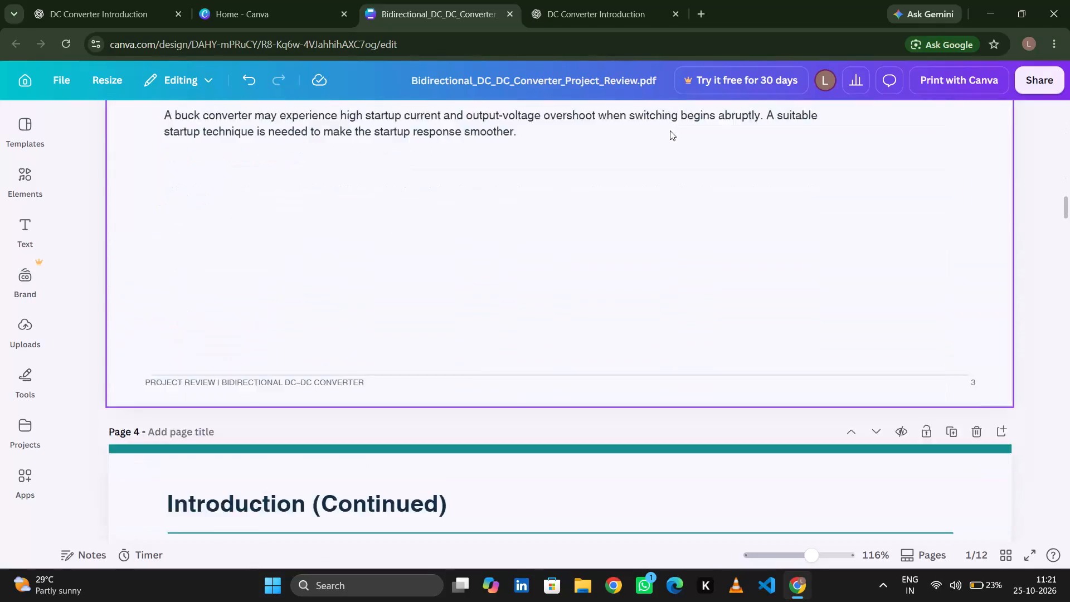
# Replace "BIDIRECTIONAL DC–DC CONVERTER" in the page 12 footer with "SOFT-START TECHNIQUE FOR A DC–DC BUCK CONVERTER", copied from that page's project title.
pyautogui.scroll(-12, 670, 130)
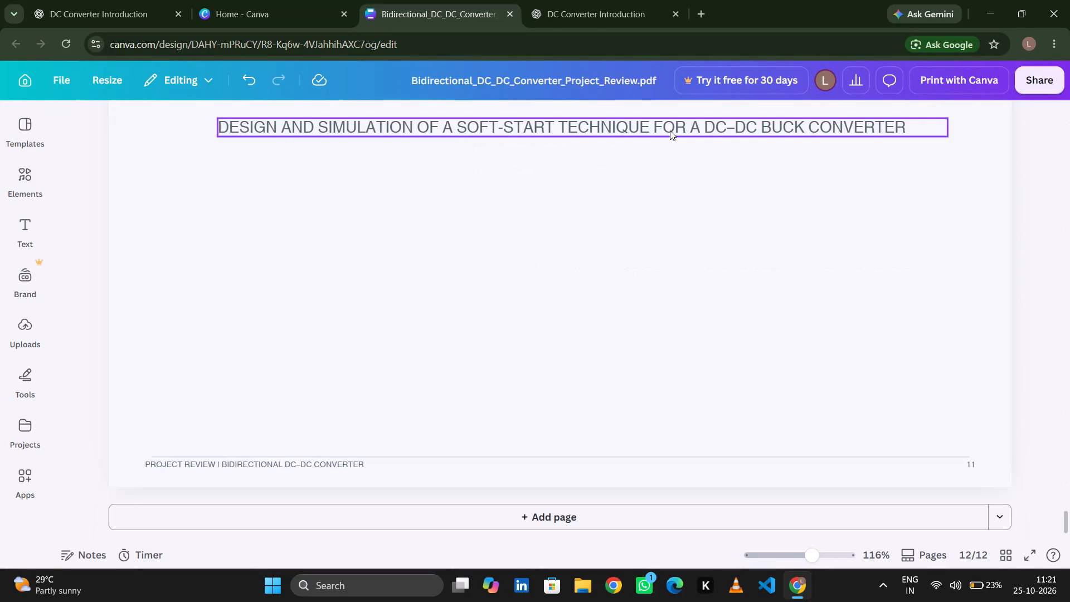
pyautogui.scroll(1, 670, 130)
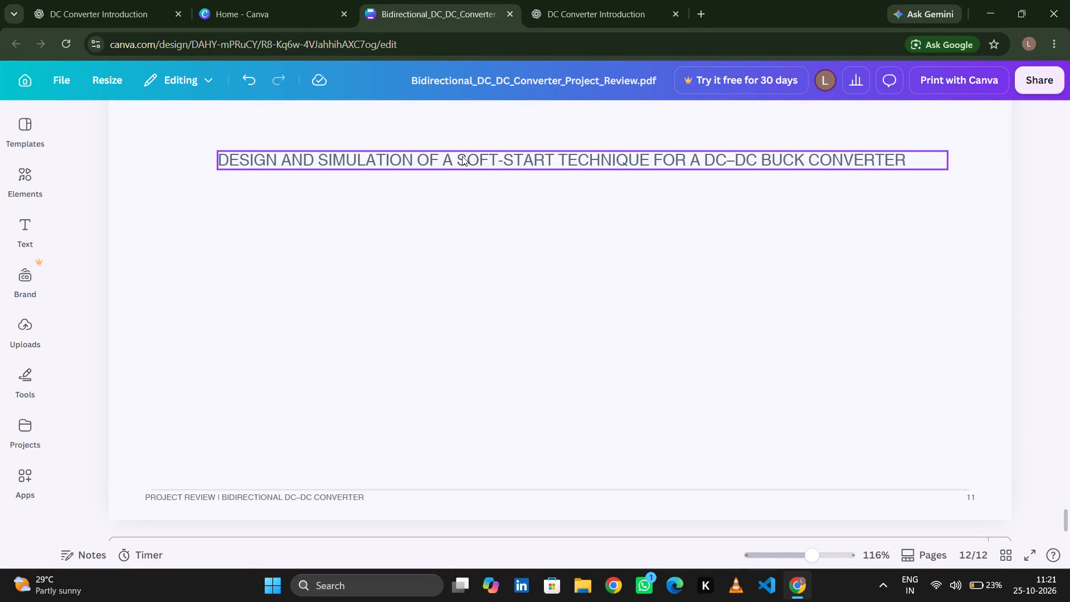
pyautogui.doubleClick(461, 156)
pyautogui.moveTo(461, 156); pyautogui.dragTo(510, 163)
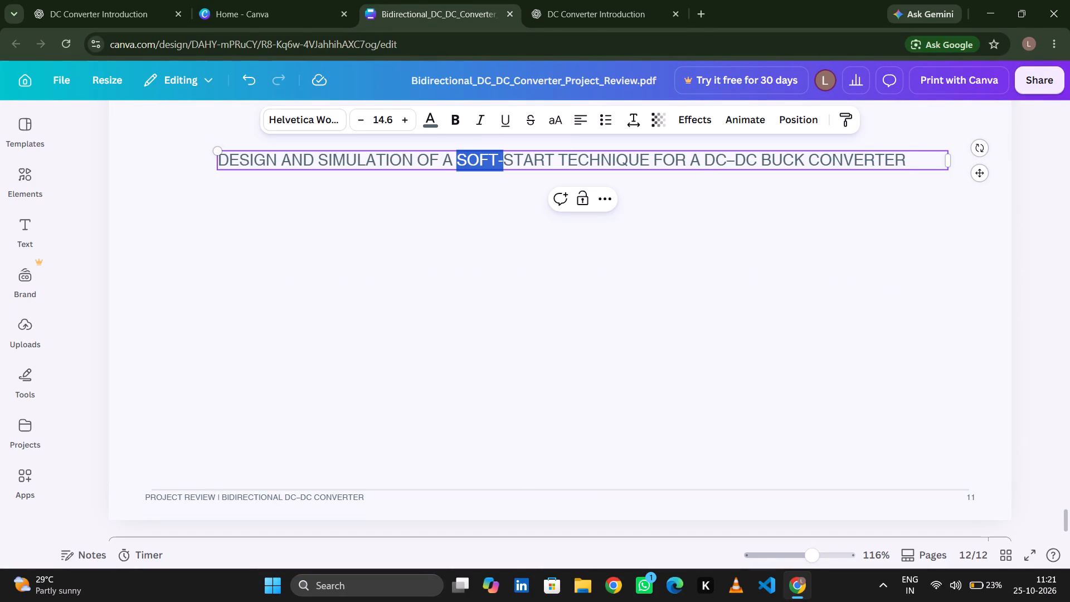
pyautogui.moveTo(510, 163); pyautogui.dragTo(853, 179)
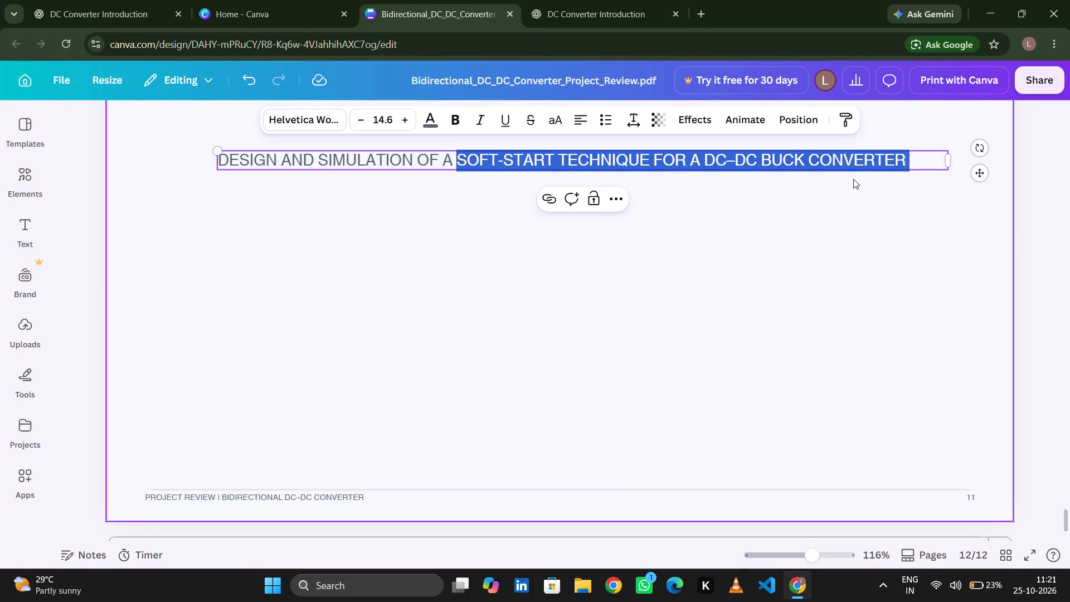
pyautogui.hotkey('ctrl', 'c')
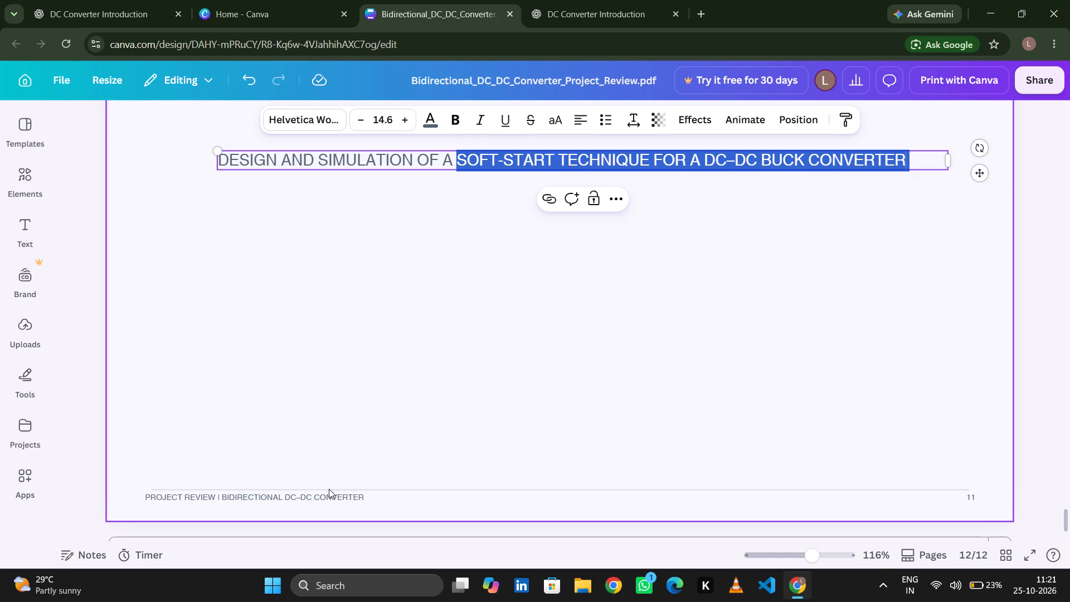
pyautogui.doubleClick(323, 495)
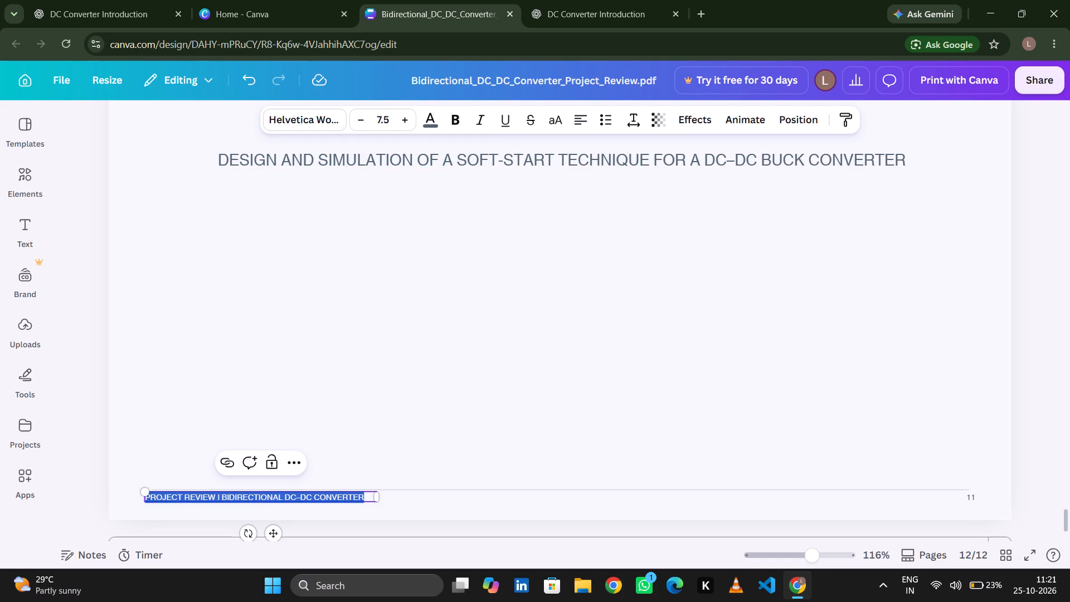
pyautogui.moveTo(224, 497); pyautogui.dragTo(226, 497)
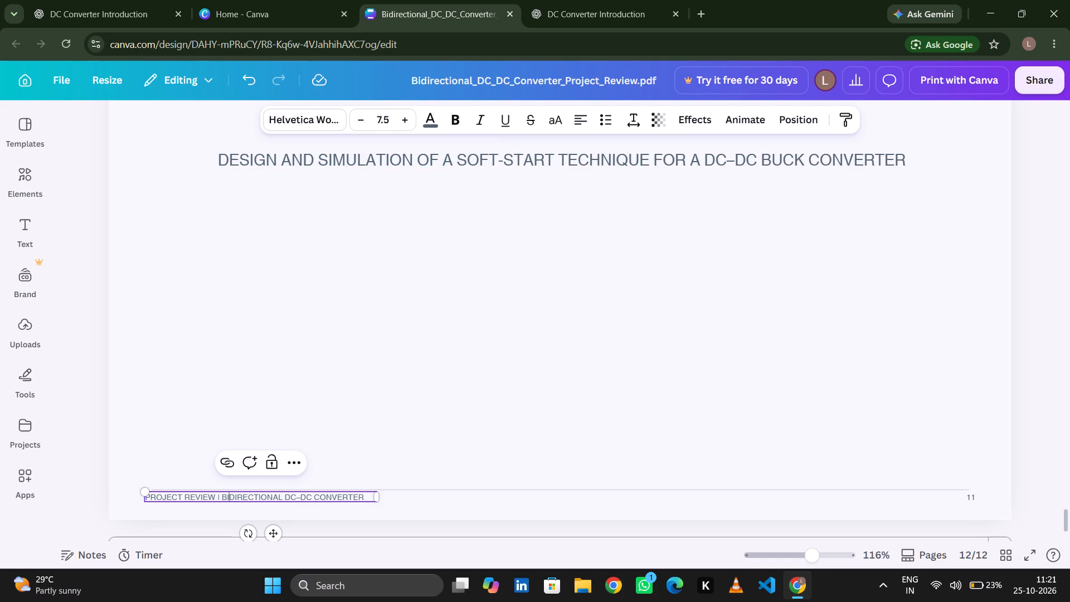
pyautogui.moveTo(226, 497); pyautogui.dragTo(312, 496)
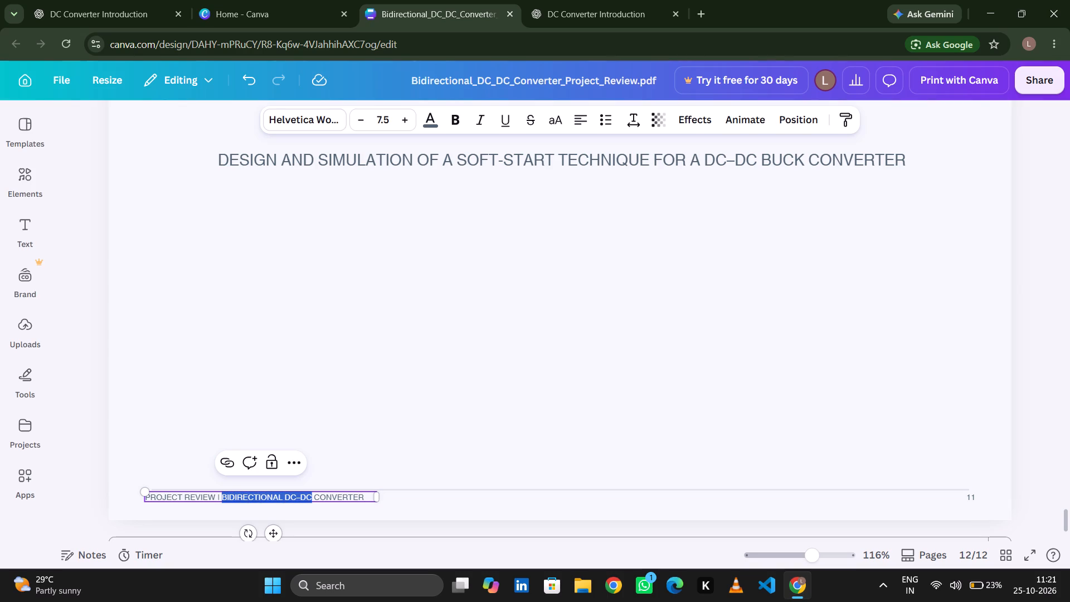
pyautogui.moveTo(312, 496); pyautogui.dragTo(377, 493)
pyautogui.hotkey('ctrl', 'v')
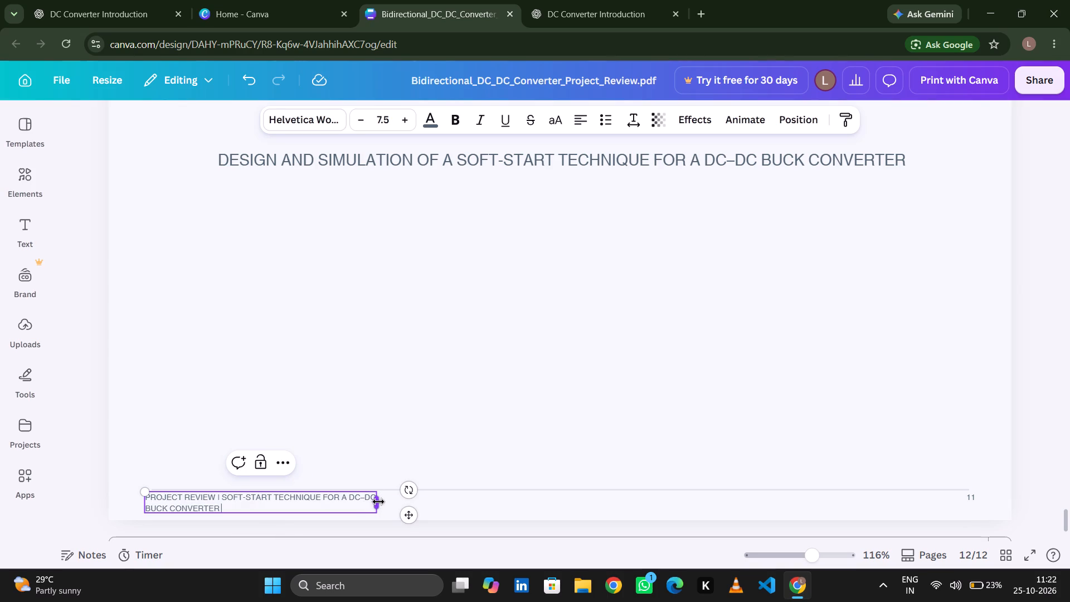
# Widen the page 12 footer text box to about 10.3 so its text fits on one line.
pyautogui.moveTo(378, 502); pyautogui.dragTo(432, 502)
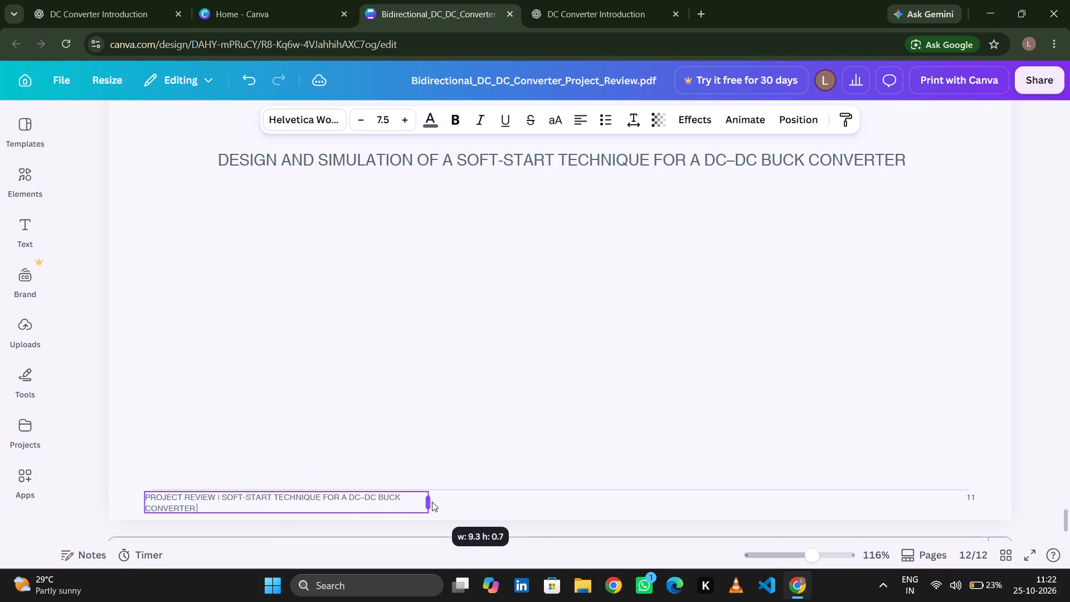
pyautogui.moveTo(432, 502); pyautogui.dragTo(459, 501)
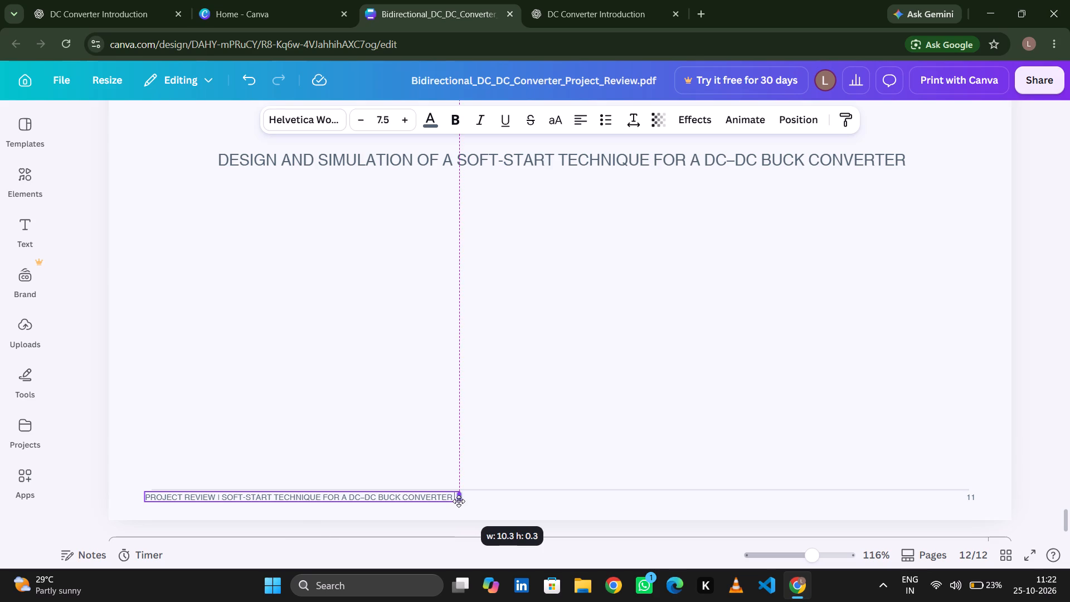
pyautogui.click(439, 533)
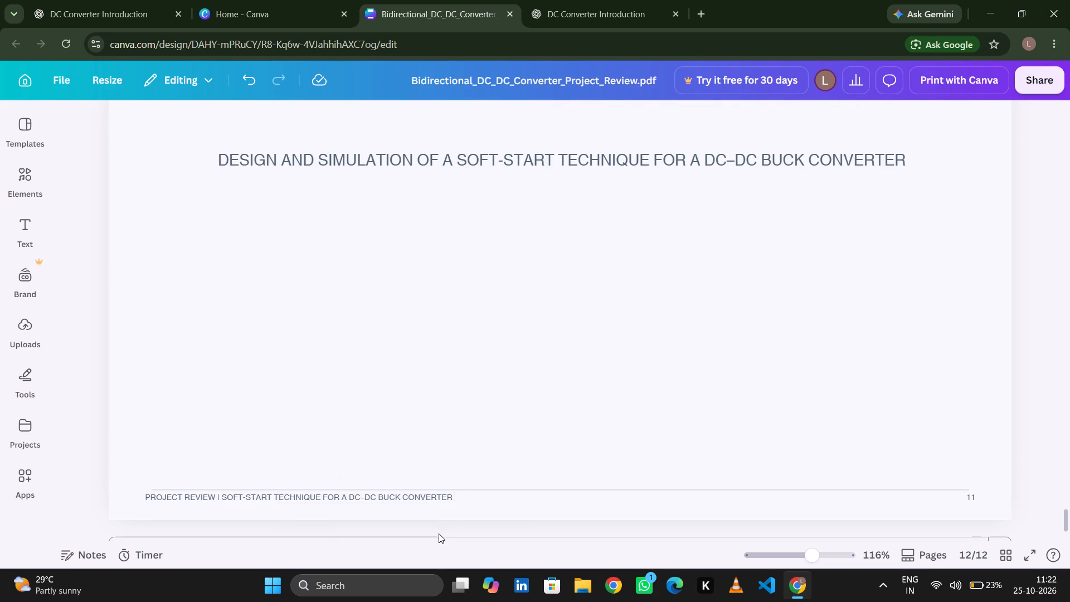
# Copy the page 12 footer text box and use it to replace the old "BIDIRECTIONAL DC–DC CONVERTER" footer on page 11.
pyautogui.click(386, 495)
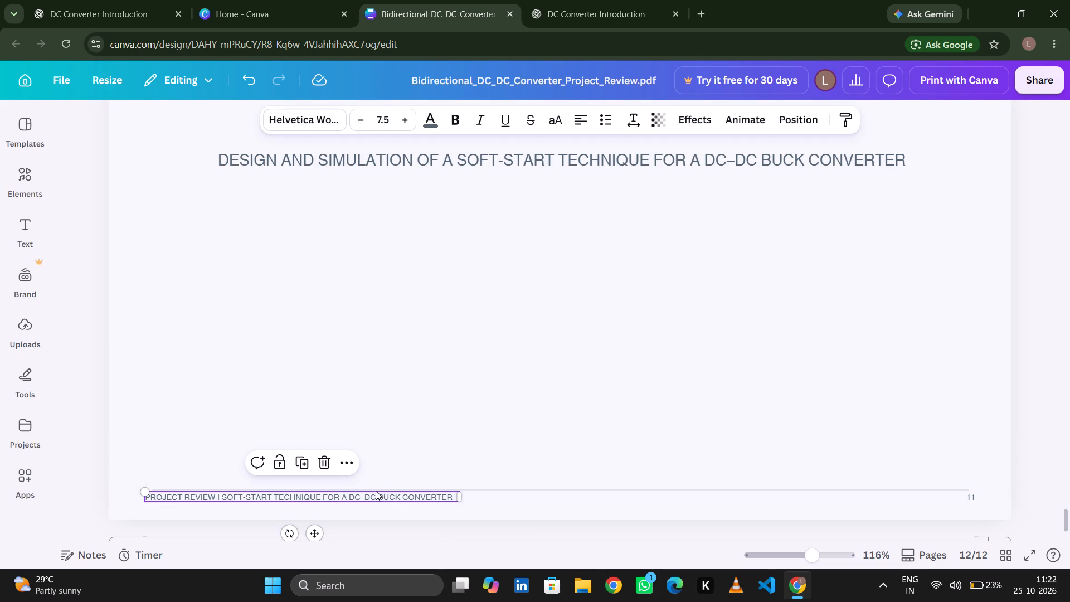
pyautogui.click(352, 467)
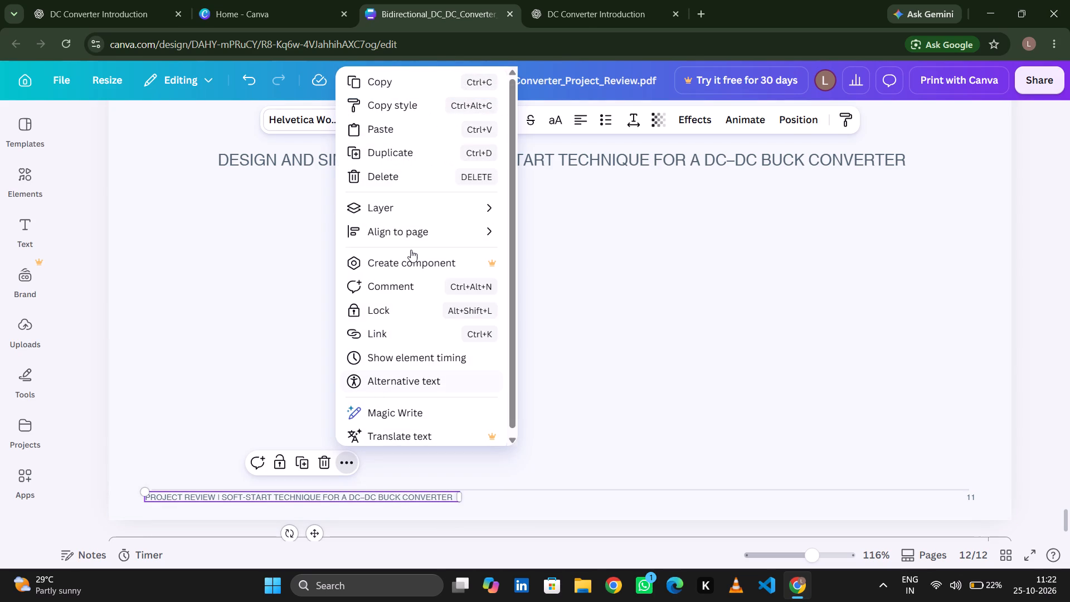
pyautogui.click(410, 86)
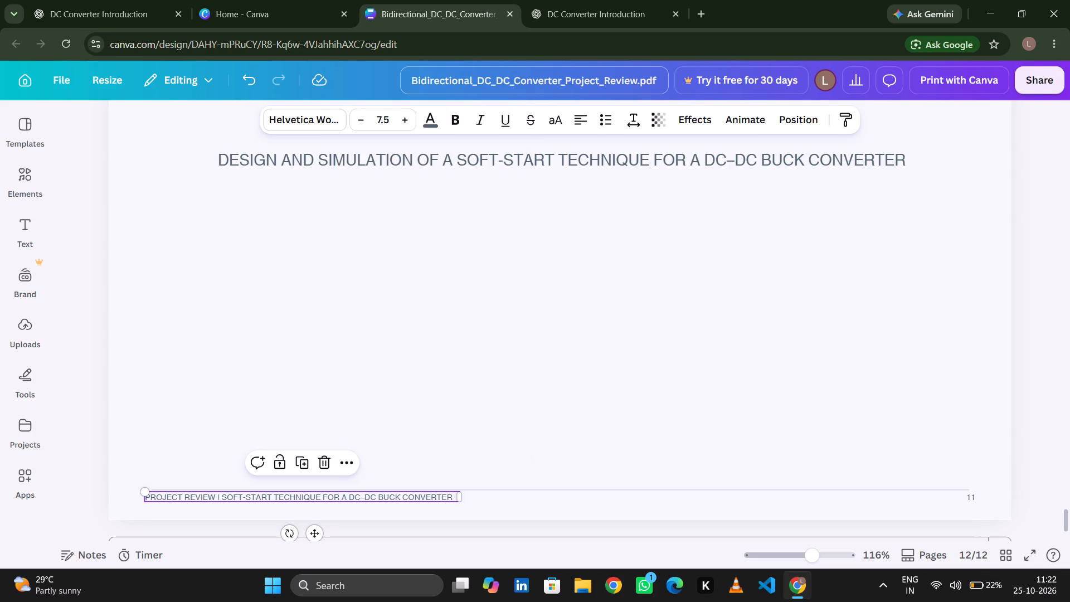
pyautogui.click(79, 268)
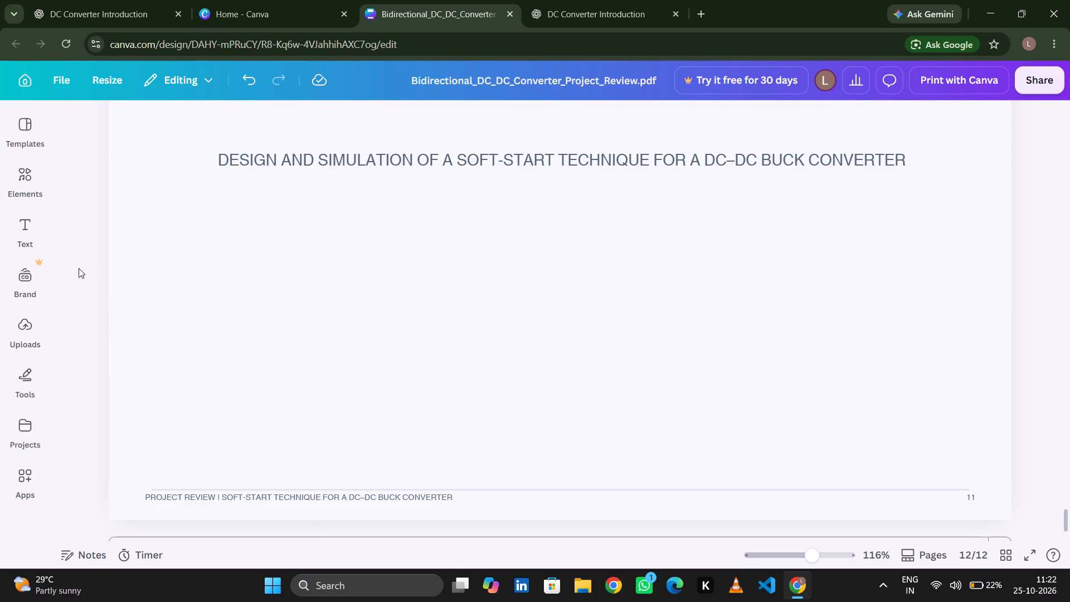
pyautogui.scroll(5, 79, 268)
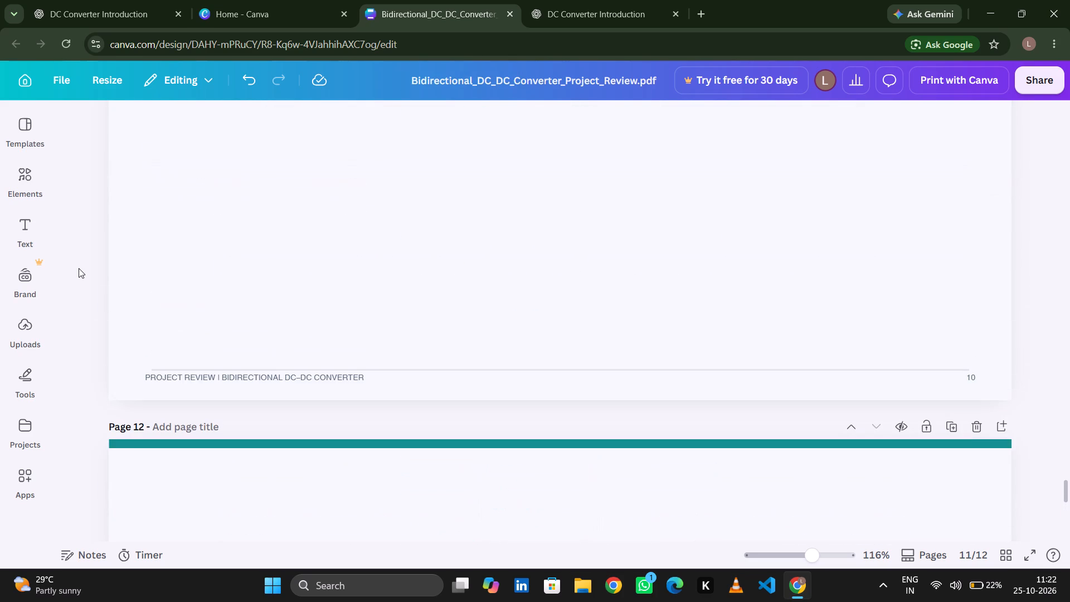
pyautogui.click(203, 378)
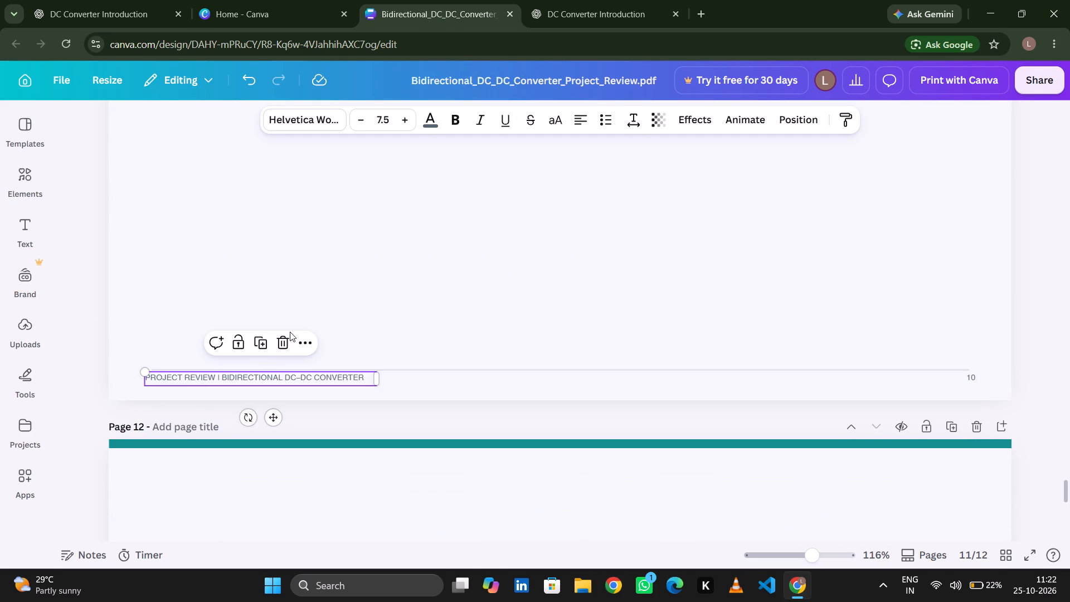
pyautogui.click(283, 339)
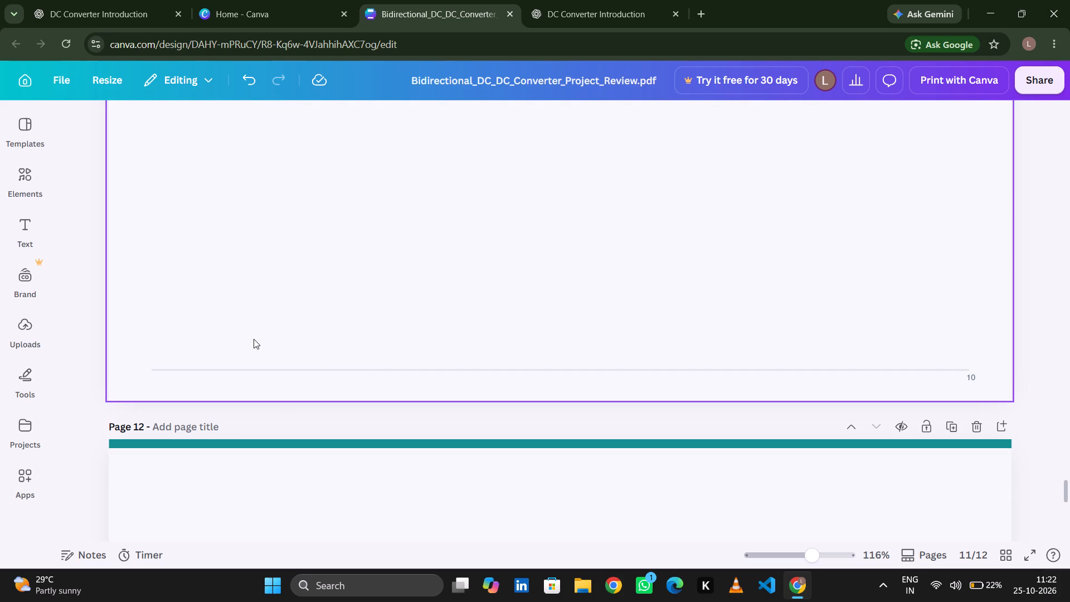
pyautogui.click(245, 370)
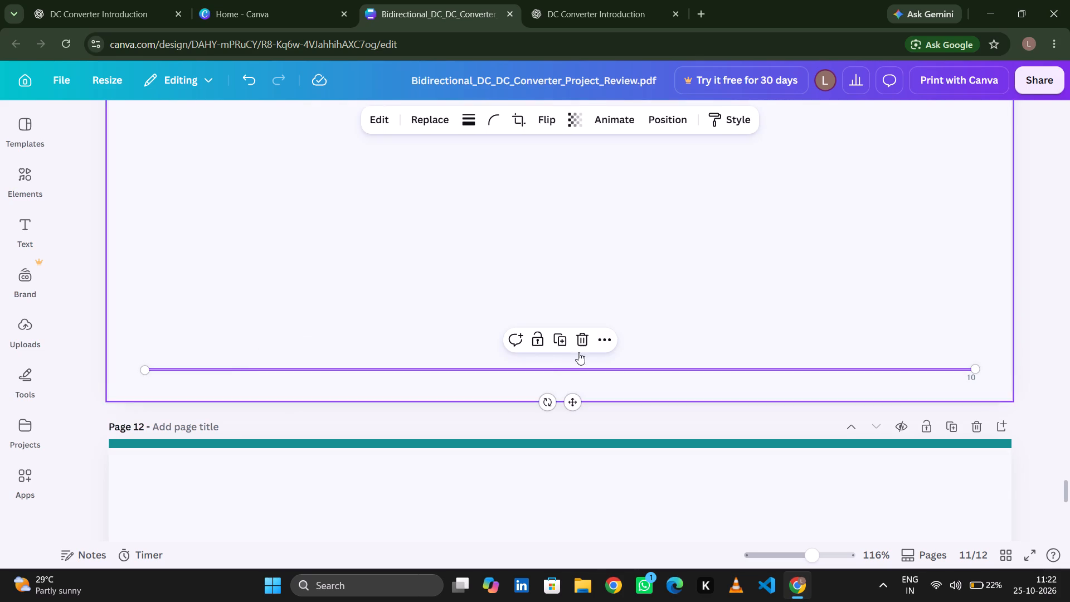
pyautogui.click(611, 340)
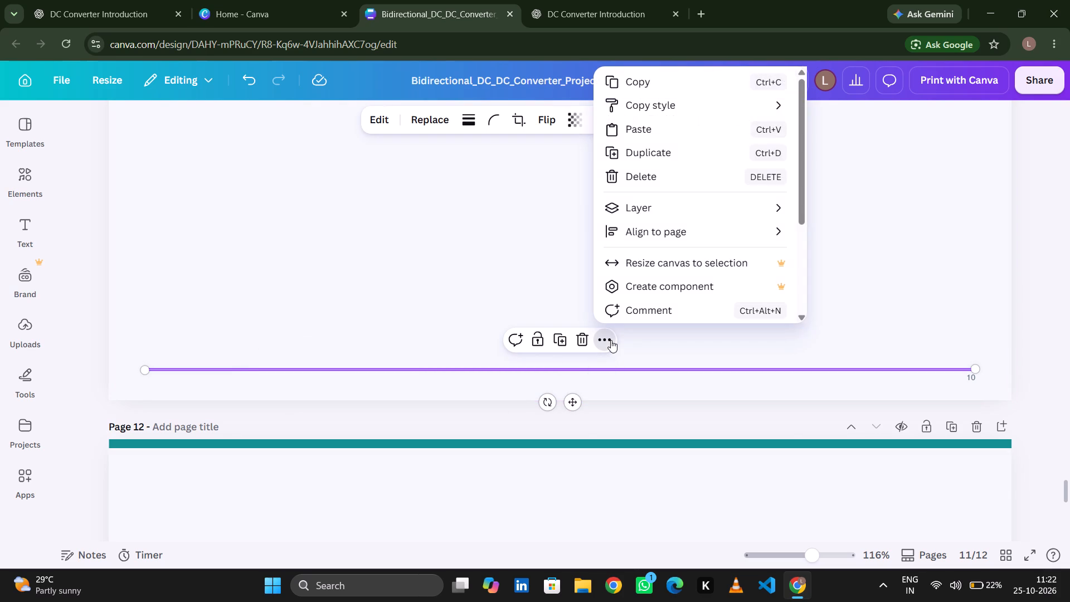
pyautogui.click(653, 124)
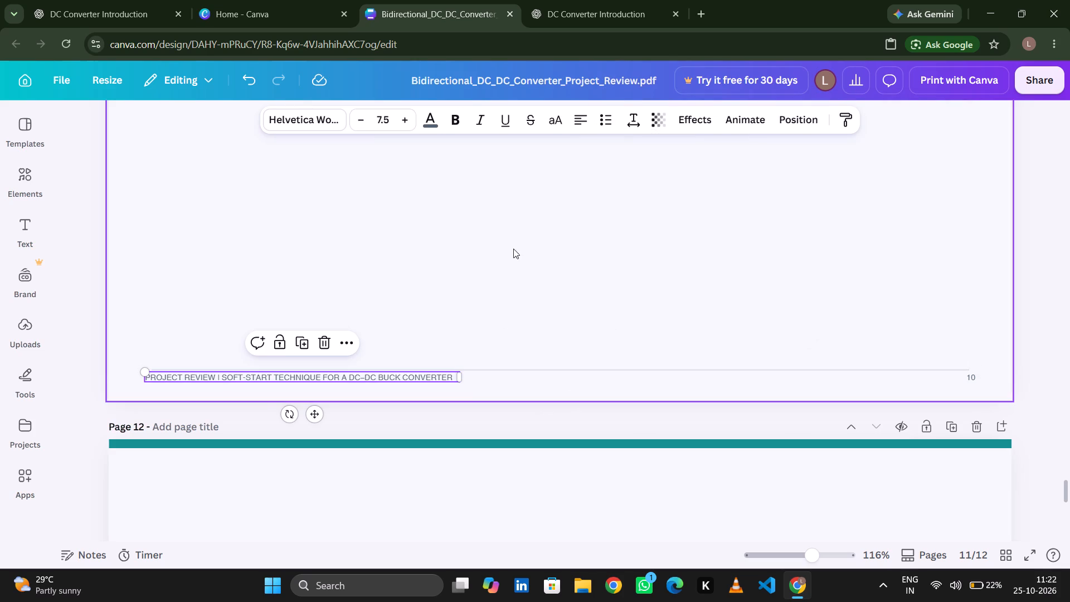
pyautogui.click(442, 430)
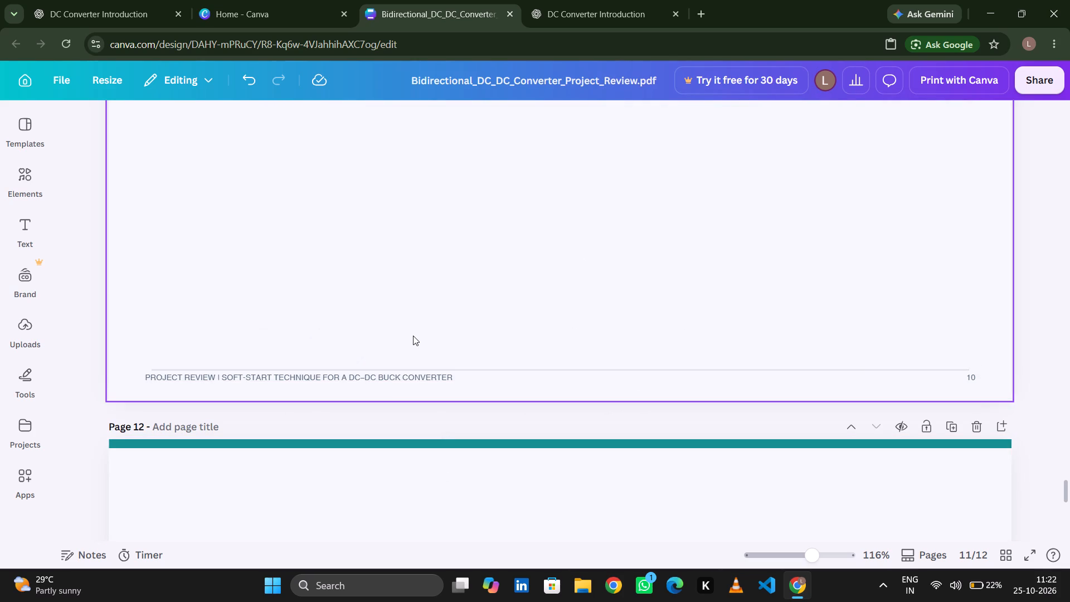
# Delete the old footer text on page 10 and paste the copied soft-start buck converter footer in its place.
pyautogui.scroll(6, 413, 336)
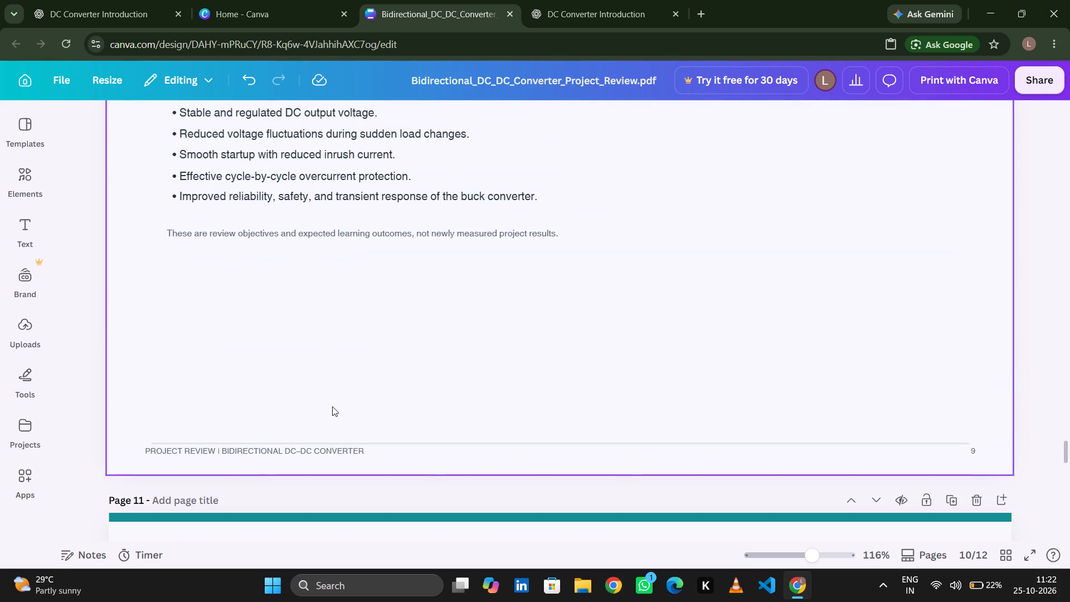
pyautogui.click(328, 443)
pyautogui.click(325, 458)
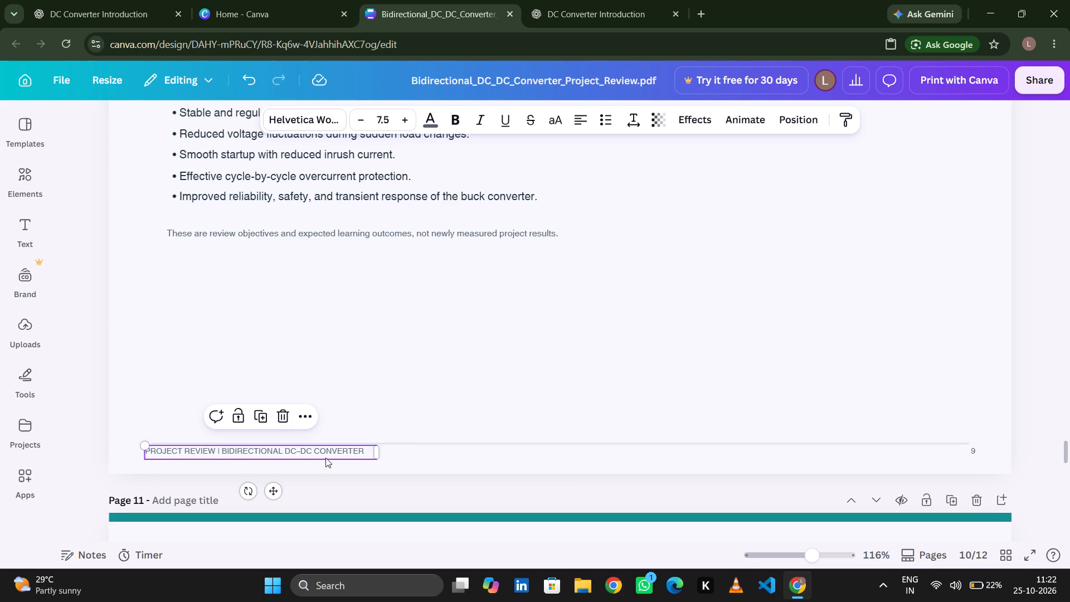
pyautogui.click(281, 413)
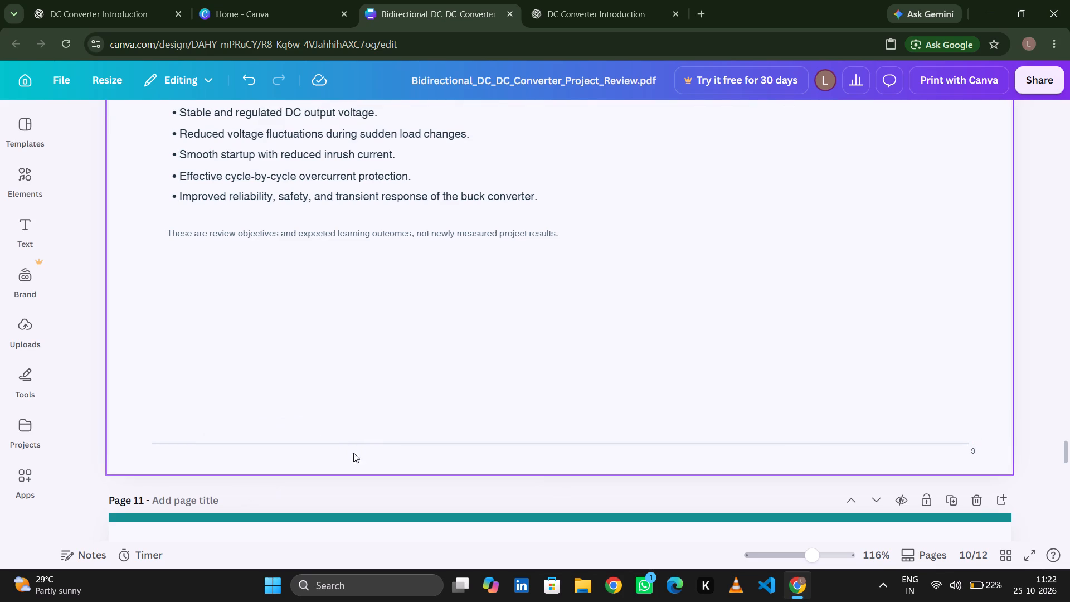
pyautogui.click(385, 443)
pyautogui.click(599, 409)
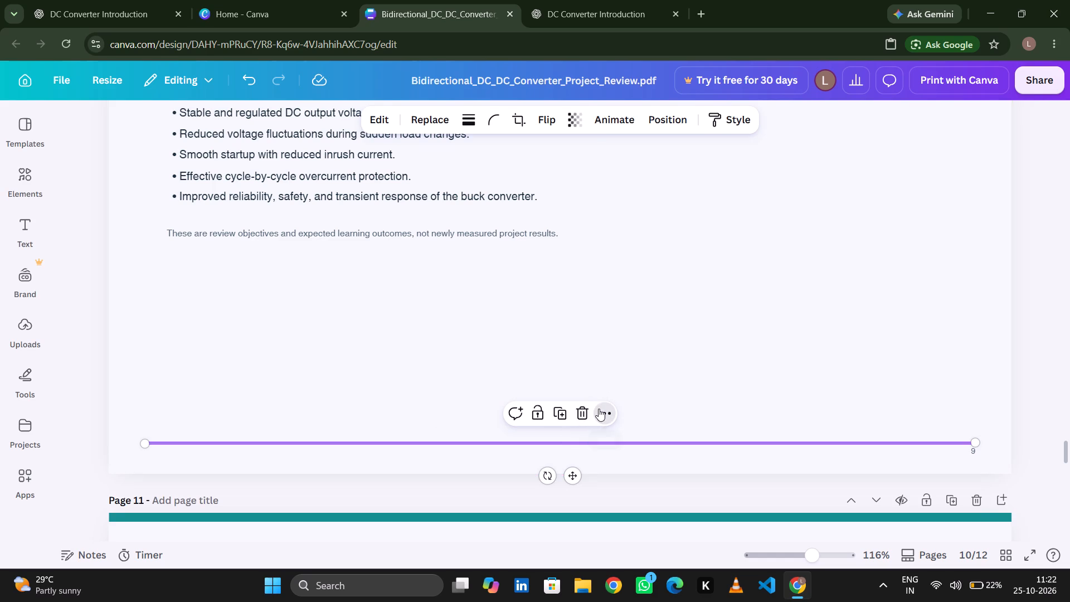
pyautogui.click(653, 133)
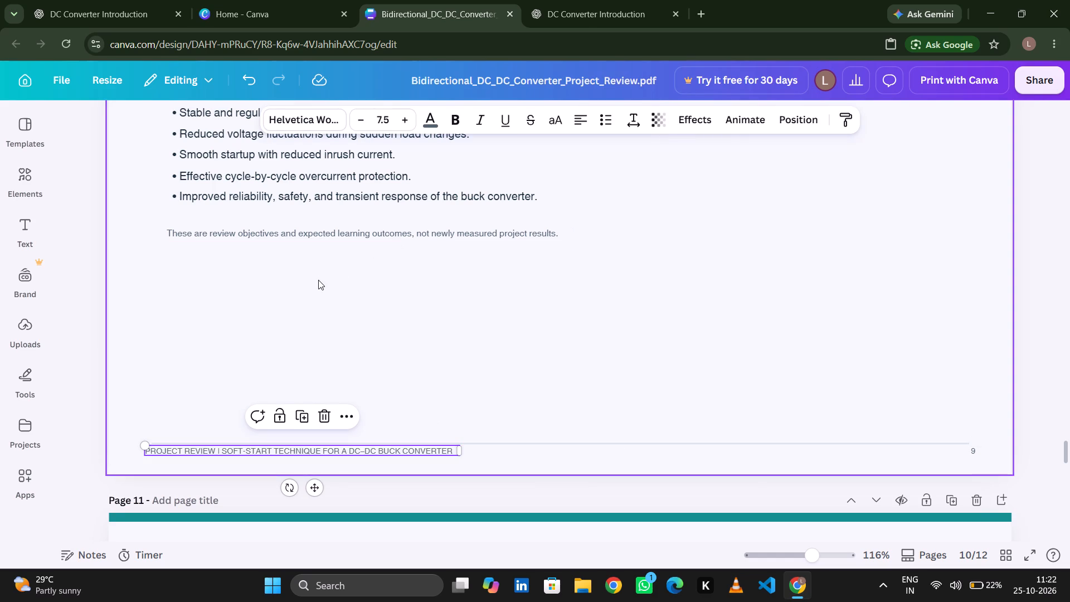
pyautogui.click(62, 271)
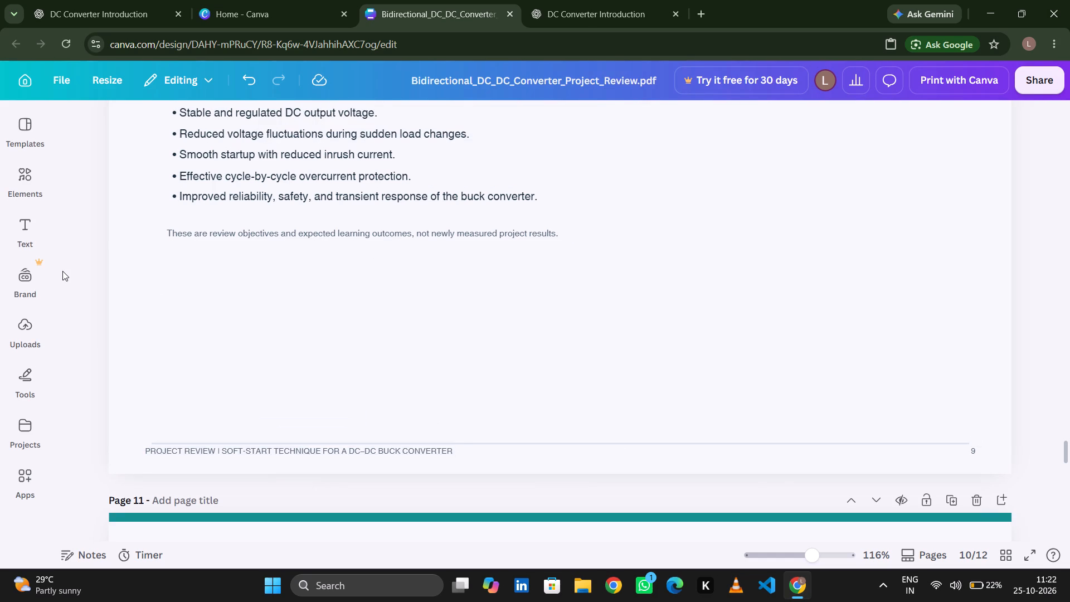
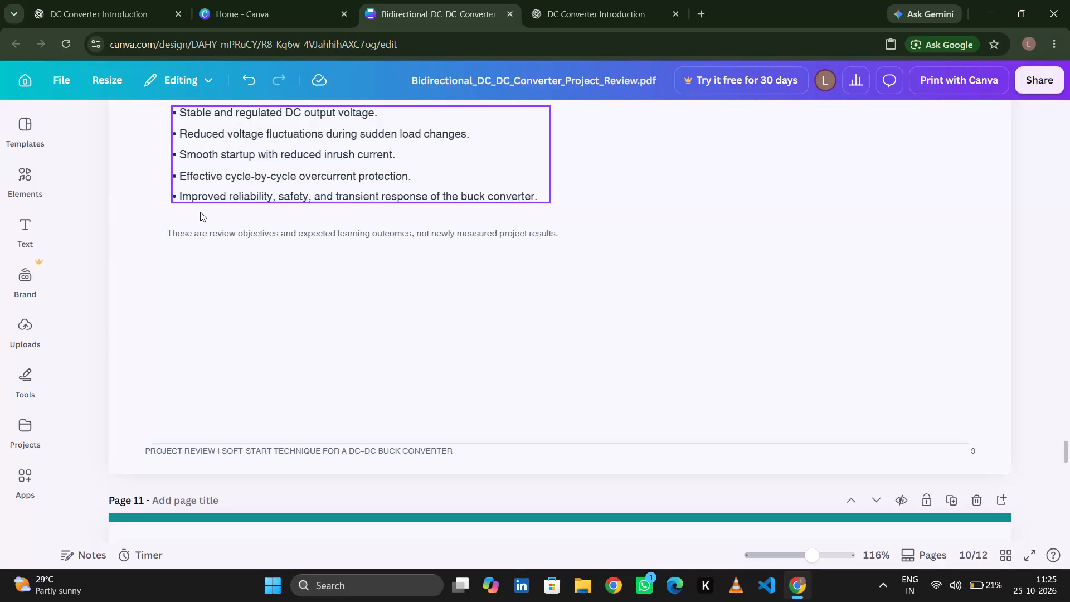
# Review the presentation pages from the title slide through the outline, literature survey and objectives, checking the updated content, tables and footers.
pyautogui.scroll(6, 640, 346)
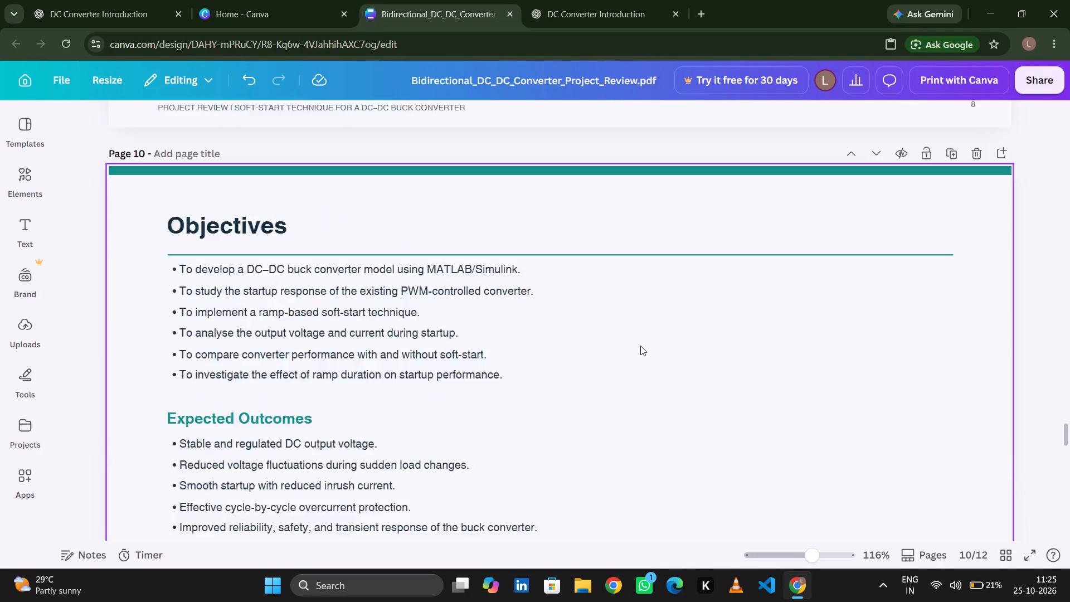
pyautogui.scroll(13, 640, 346)
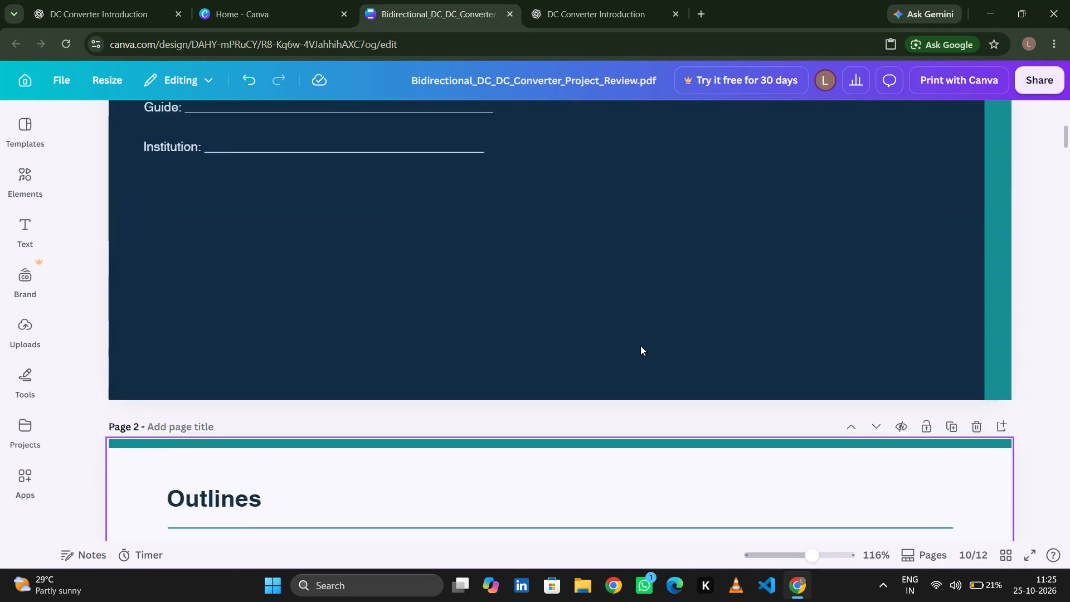
pyautogui.scroll(2, 578, 386)
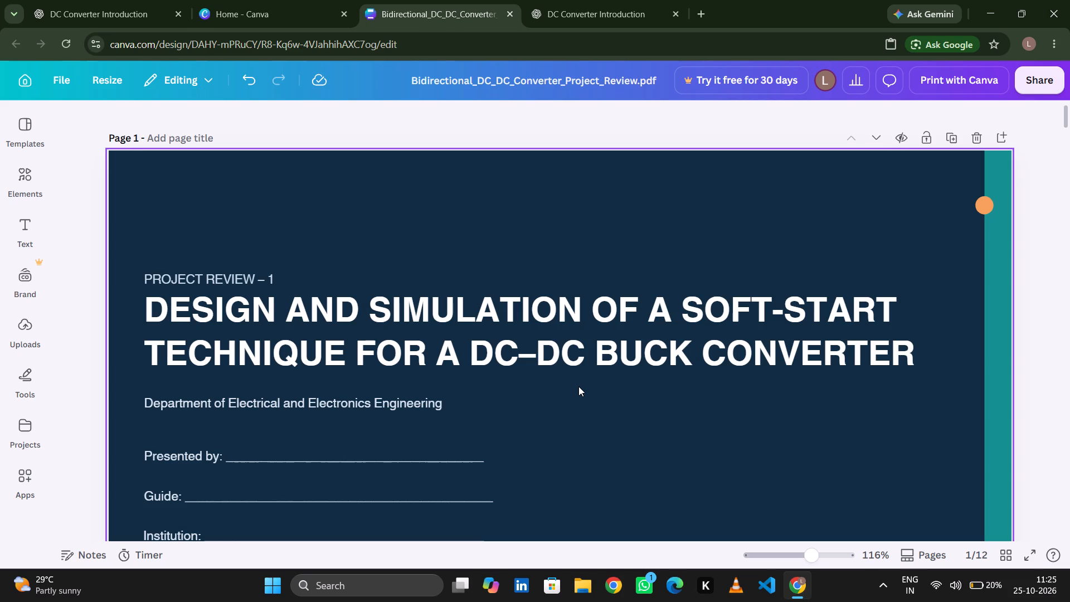
pyautogui.scroll(-13, 578, 386)
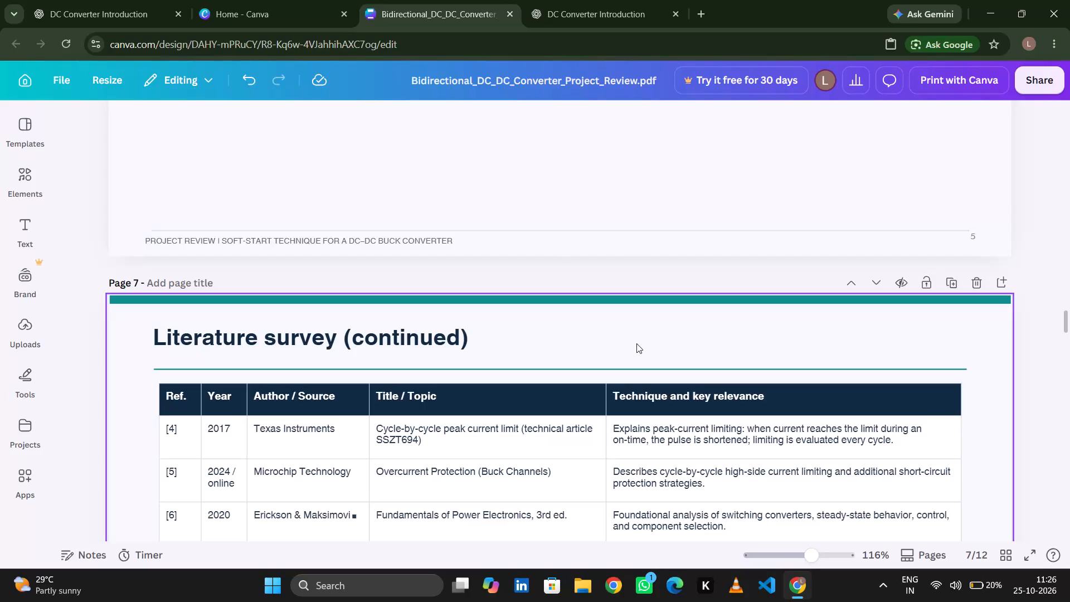
pyautogui.scroll(2, 638, 270)
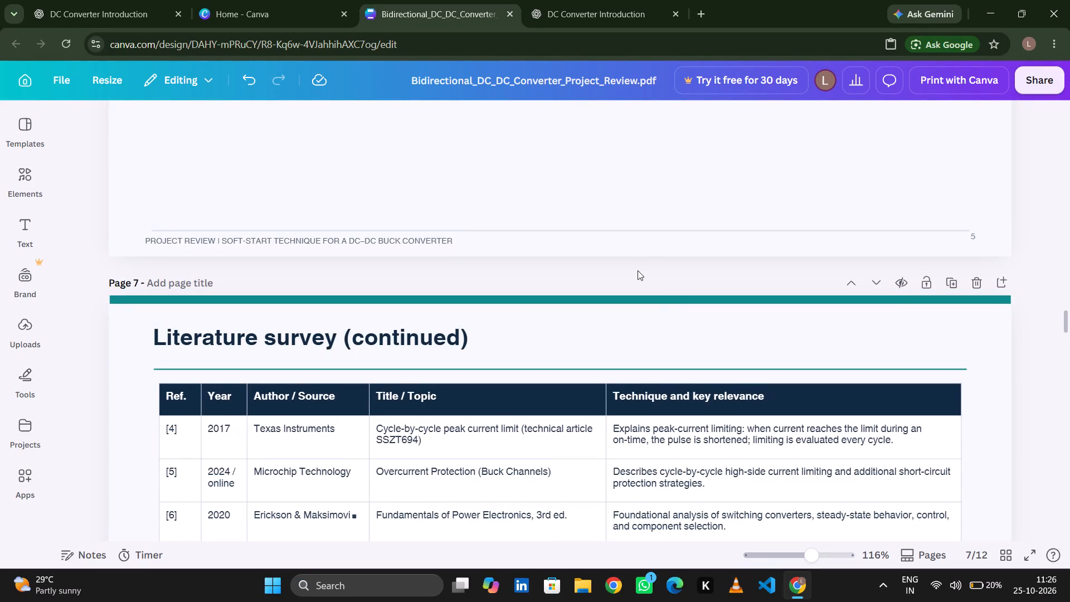
pyautogui.scroll(15, 638, 270)
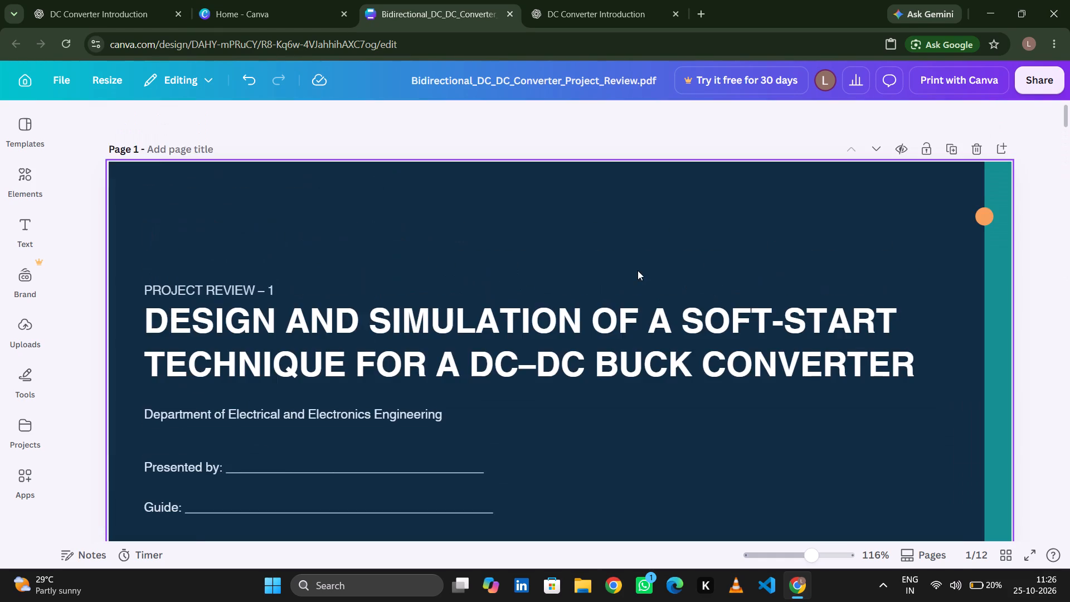
pyautogui.scroll(-8, 638, 270)
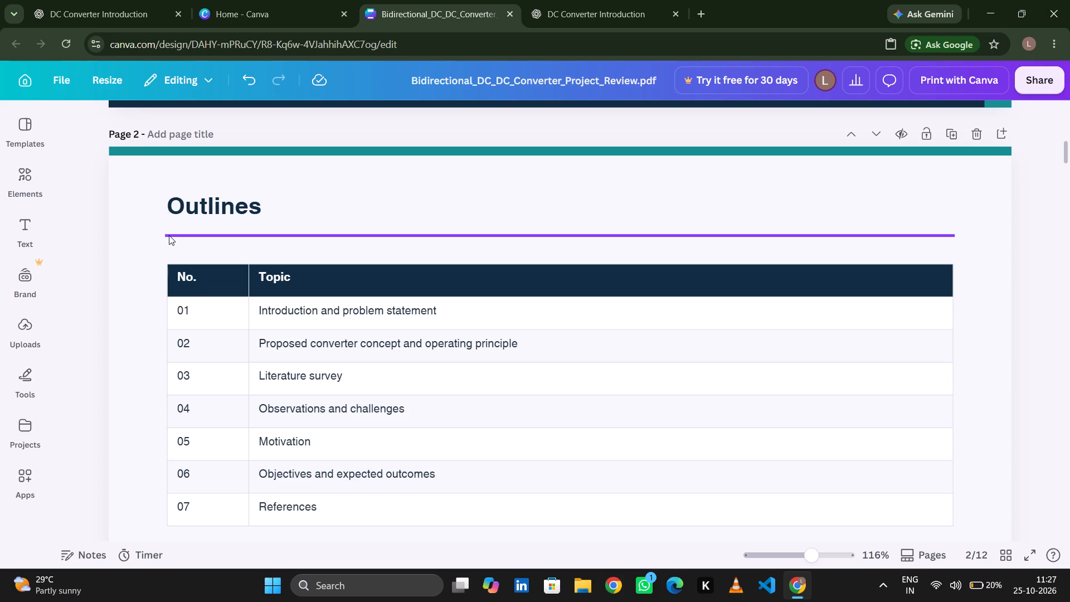
pyautogui.click(80, 247)
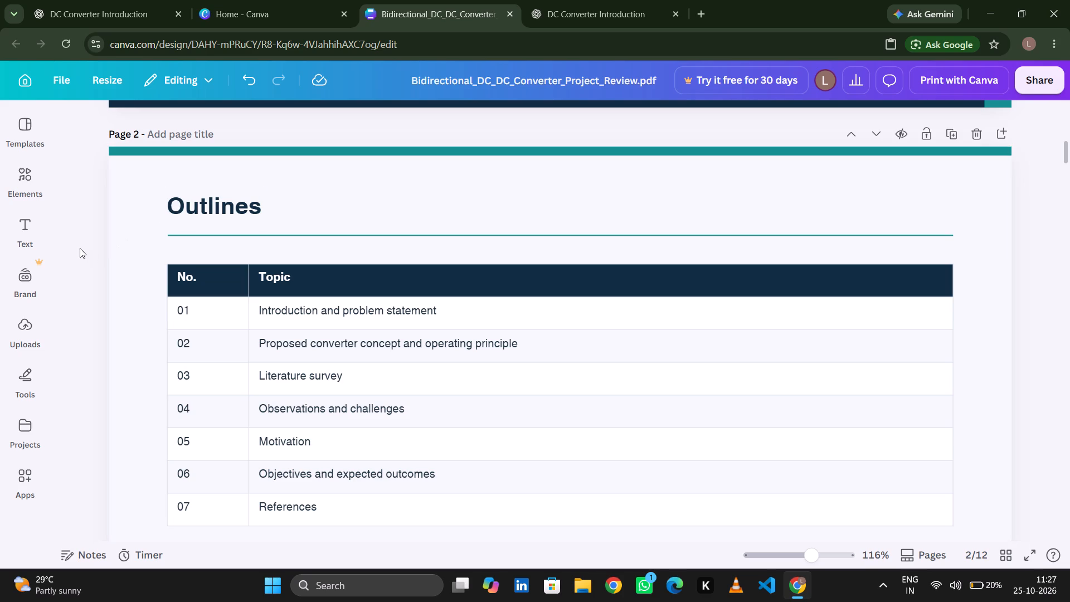